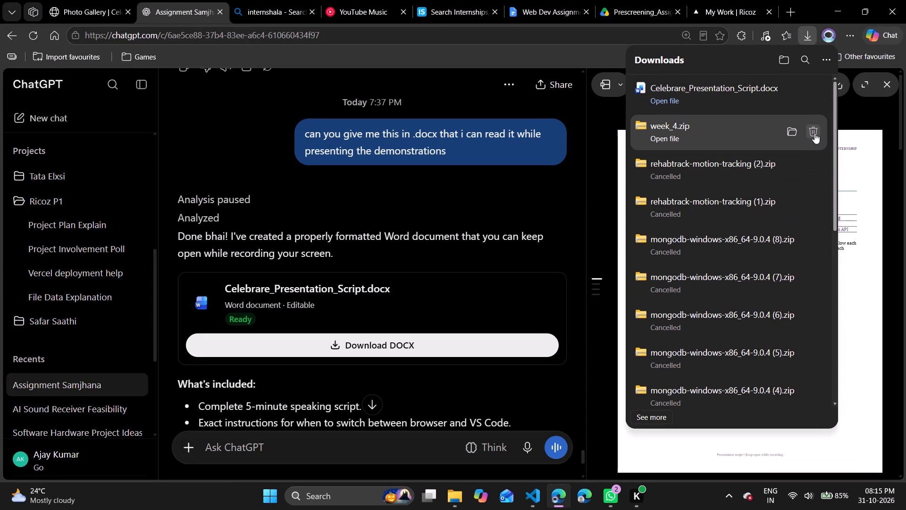
Open the downloaded Celebrare_Presentation_Script.docx in Word.
left_click(670, 98)
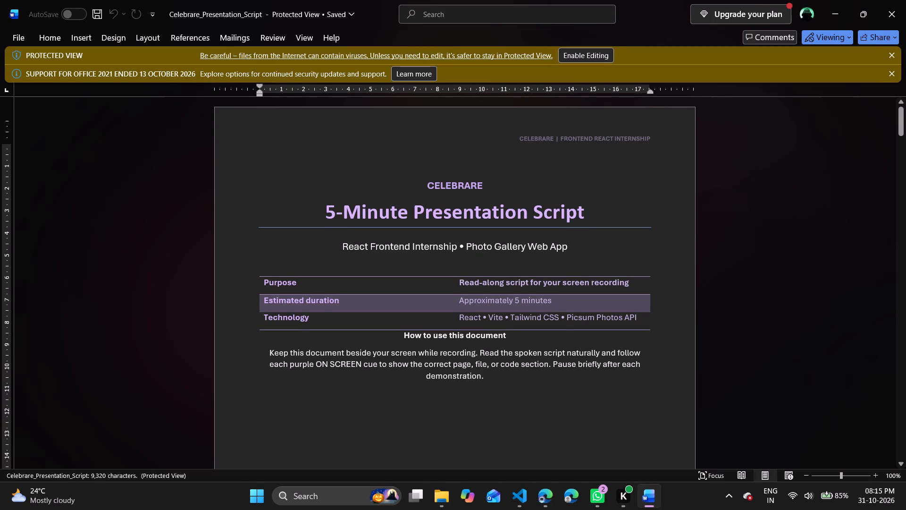
Read through the recording script's introduction and live app demonstration section, and the start of the project structure and custom hook section.
scroll(572, 245, "down", 4)
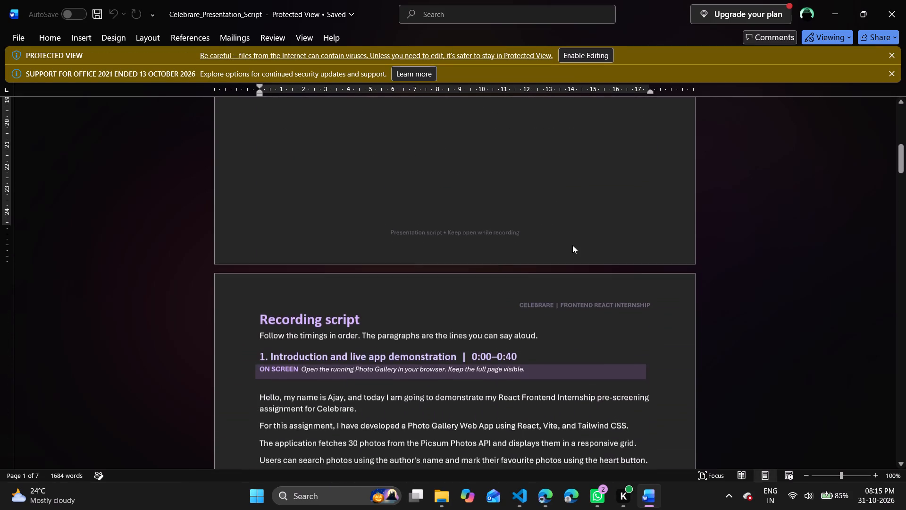
scroll(572, 245, "down", 3)
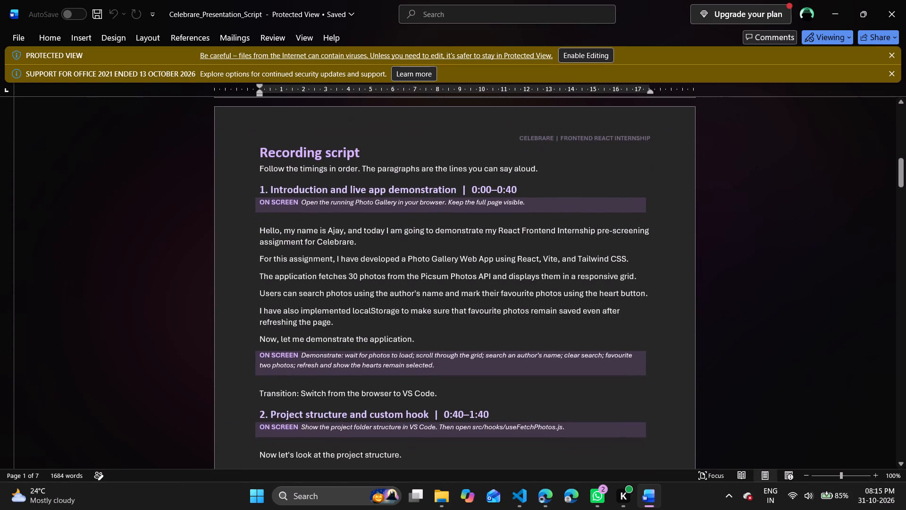
scroll(572, 245, "down", 2)
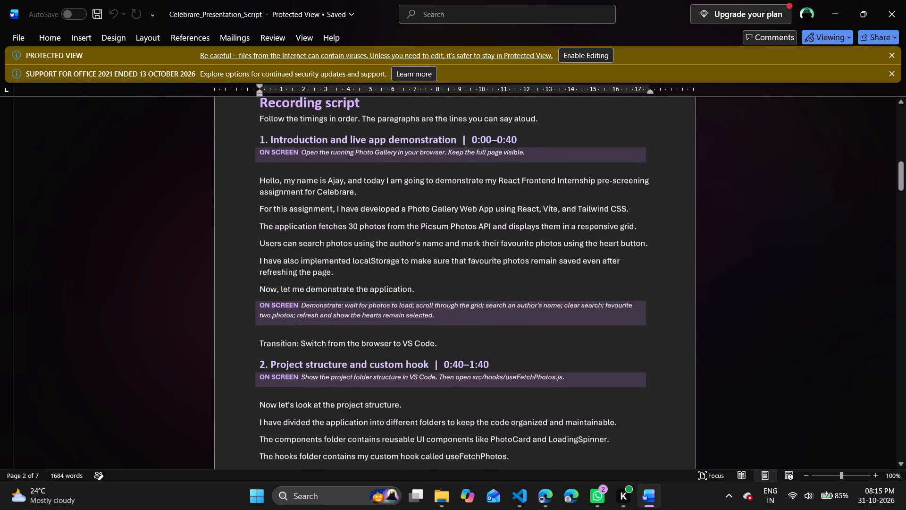
scroll(572, 245, "down", 2)
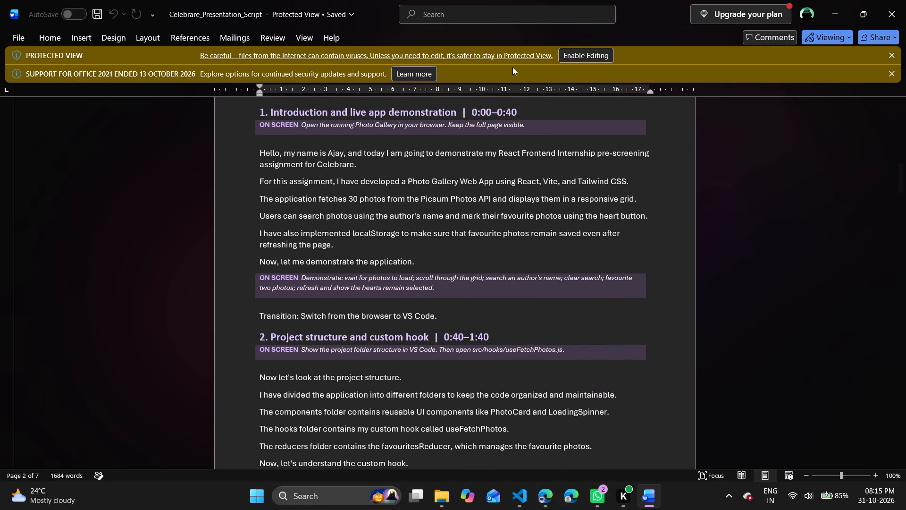
Take the presentation script out of Protected View by enabling editing.
left_click(562, 57)
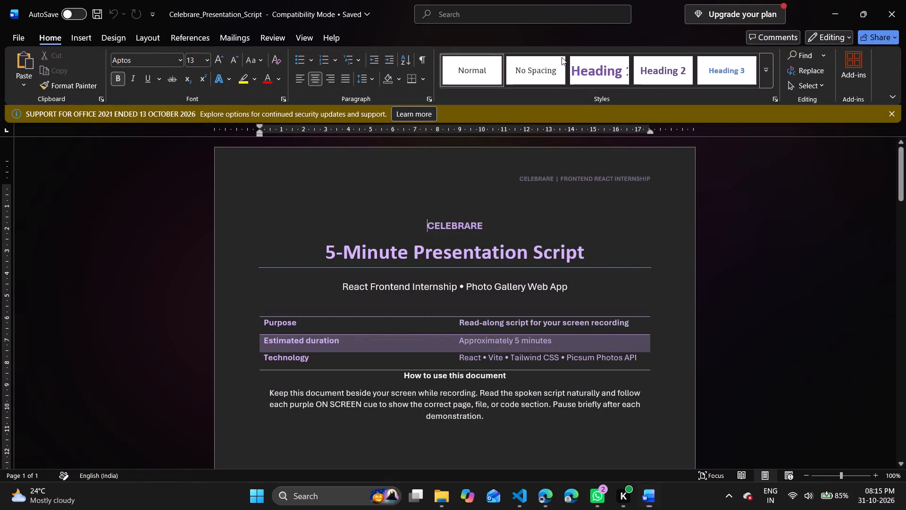
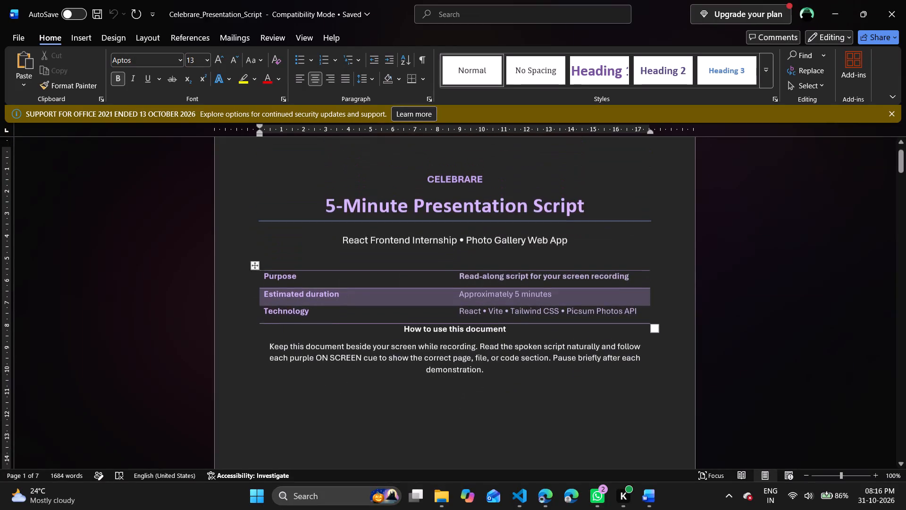
Delete the cover page and the "Recording script" heading with its instruction line, so the document starts at section 1.
scroll(619, 330, "down", 2)
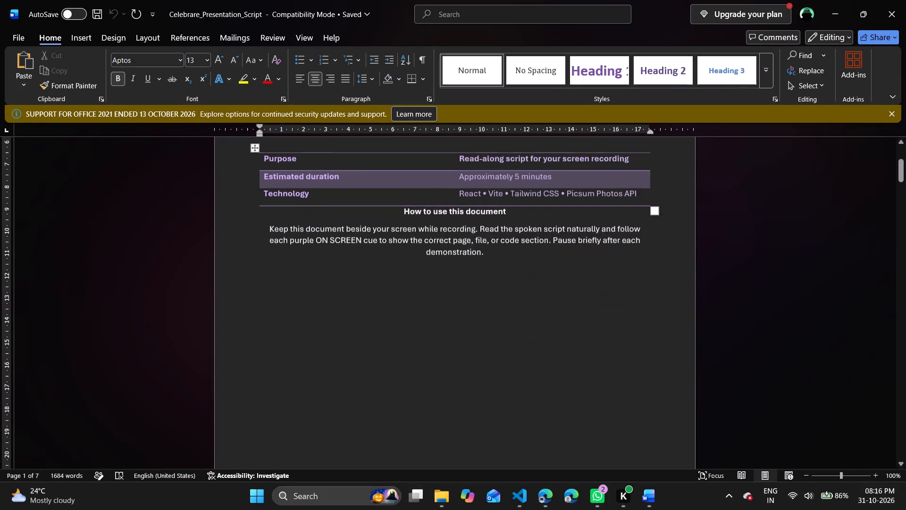
scroll(619, 330, "down", 2)
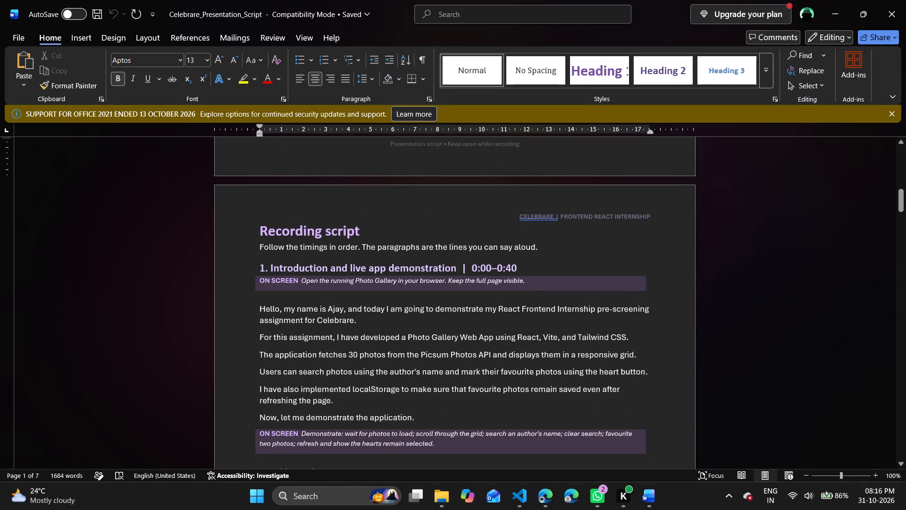
left_click_drag(561, 249, 554, 243)
left_click_drag(554, 243, 365, 153)
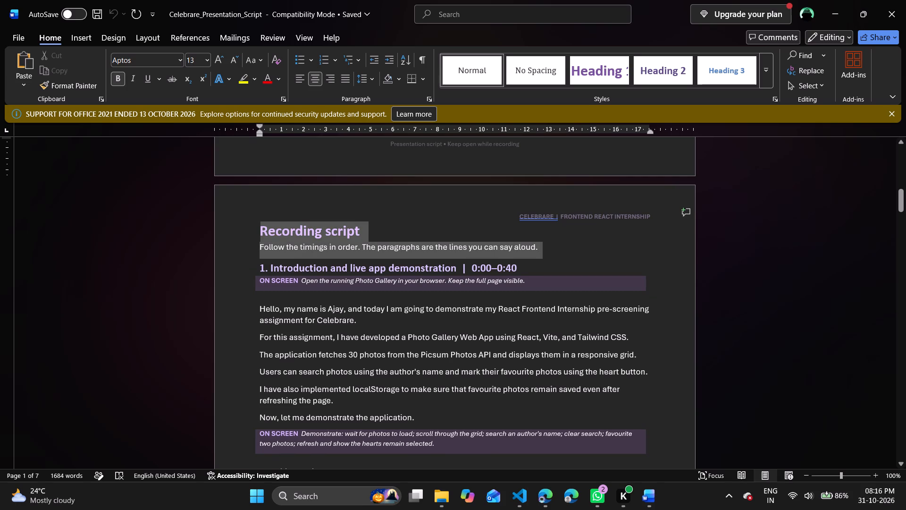
left_click_drag(365, 153, 388, 128)
key("BackSpace")
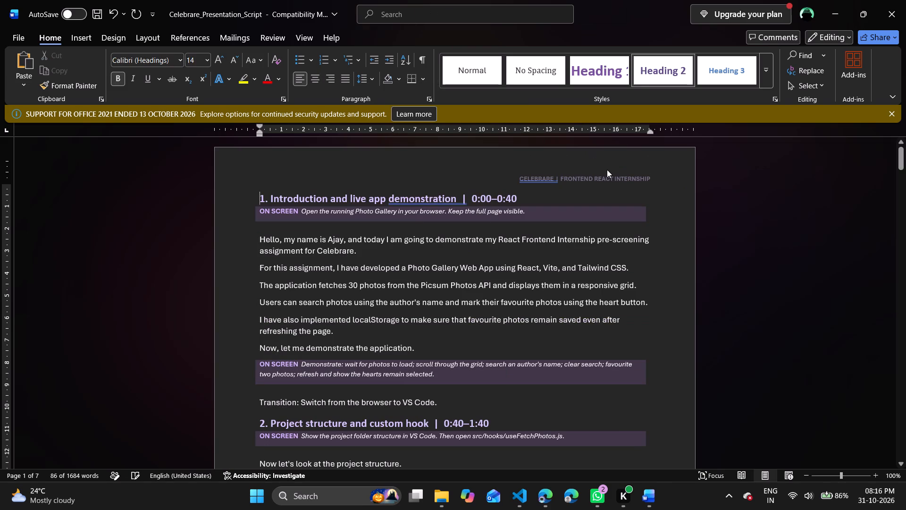
Remove the "CELEBRARE | FRONTEND REACT INTERNSHIP" text from the page header and return to the document body.
triple_click(610, 178)
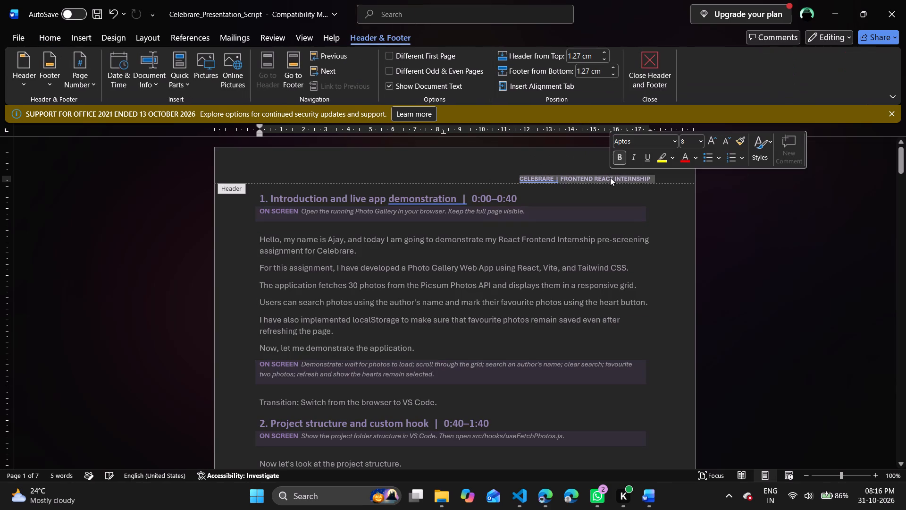
key("BackSpace")
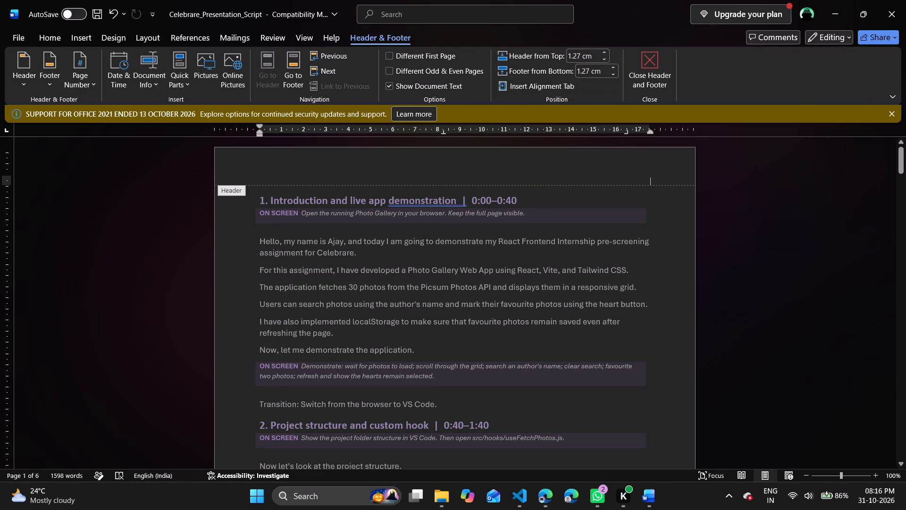
left_click(654, 229)
left_click(633, 259)
double_click(633, 259)
left_click(478, 227)
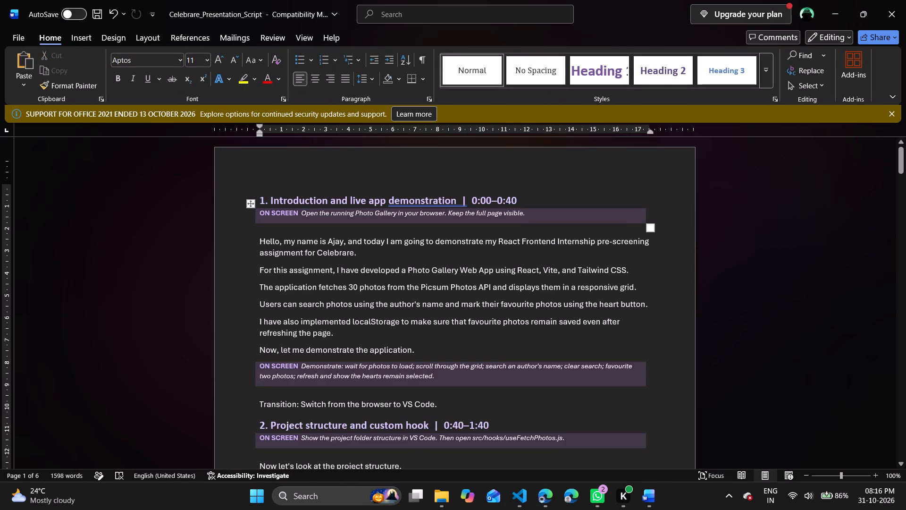
Review the trimmed script from the introduction through the hooks and localStorage sections to the start of Components and responsive design.
scroll(519, 237, "down", 1)
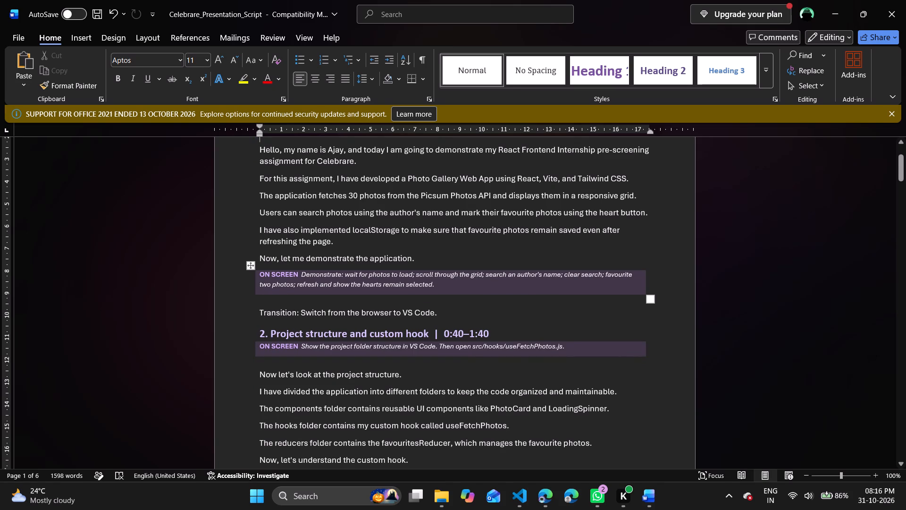
scroll(468, 284, "down", 3)
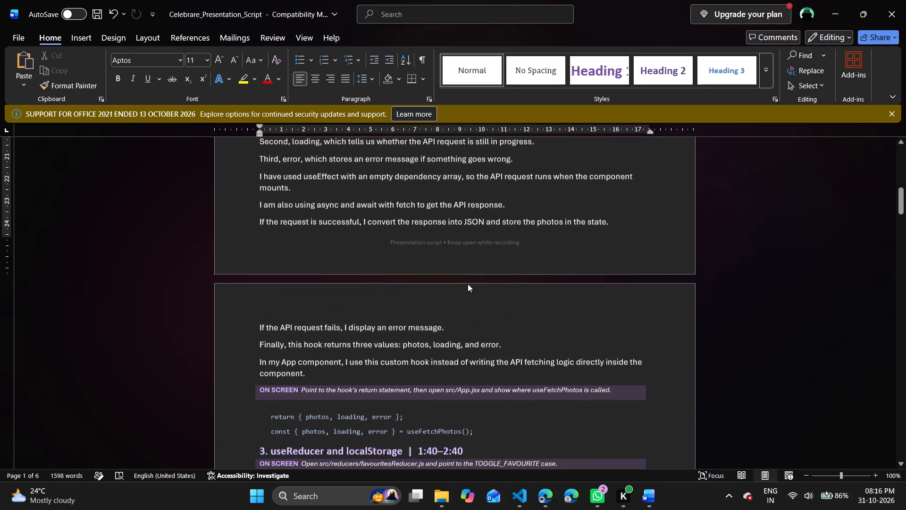
scroll(468, 284, "down", 1)
scroll(468, 284, "up", 3)
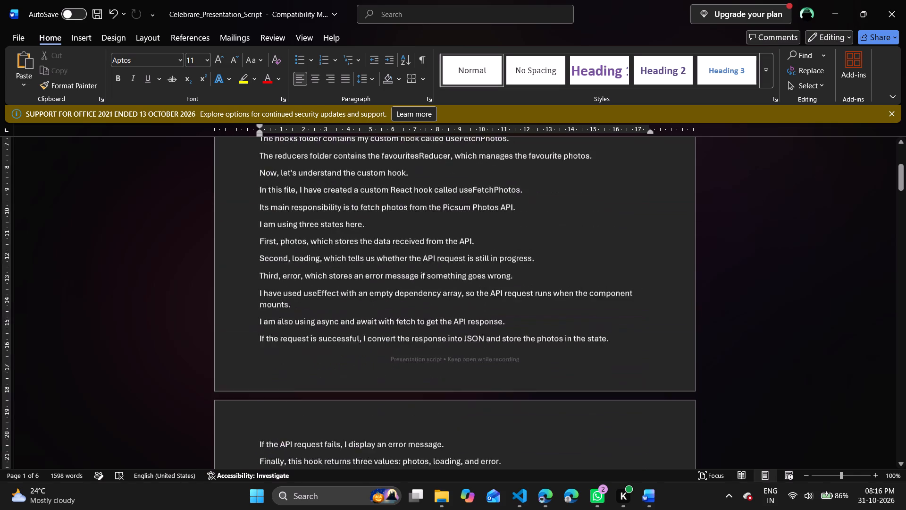
scroll(468, 284, "up", 2)
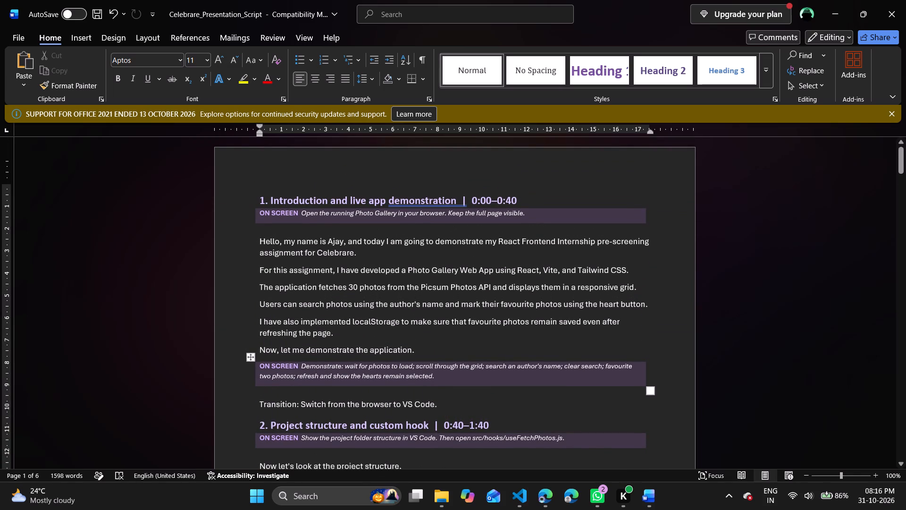
scroll(468, 284, "down", 5)
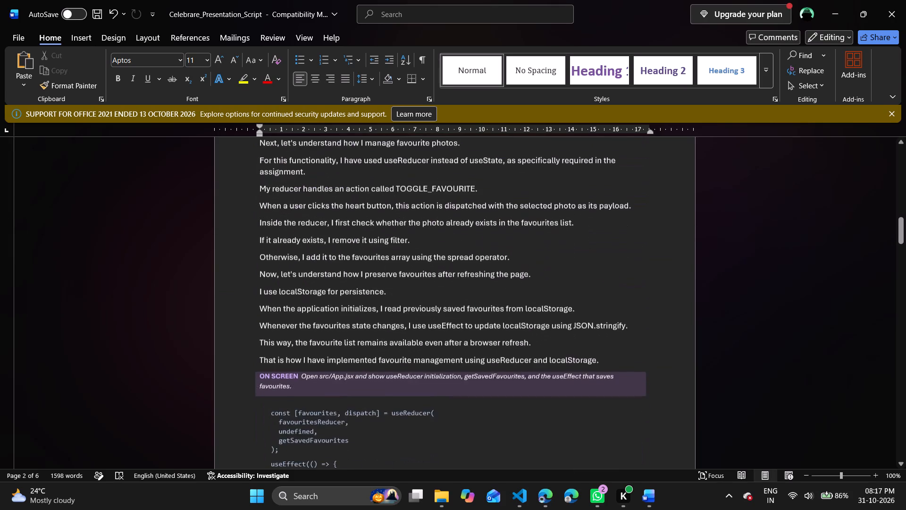
scroll(468, 284, "down", 2)
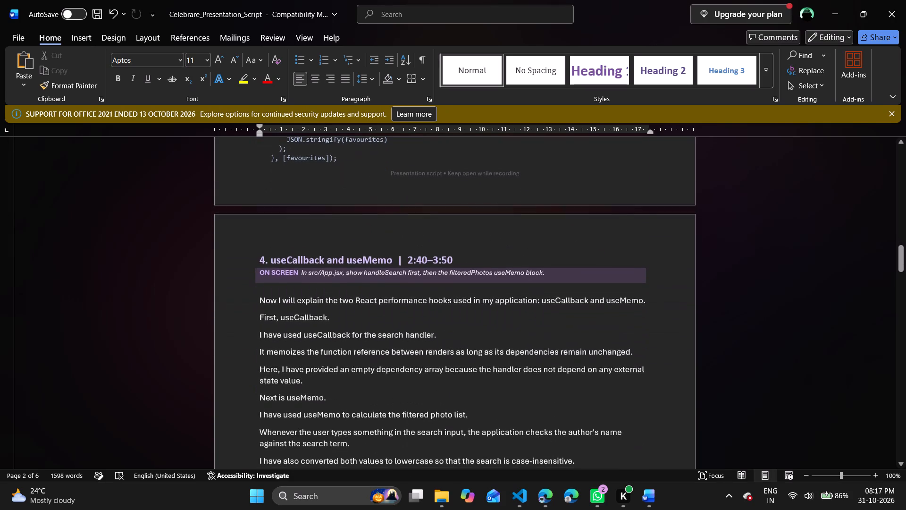
scroll(468, 284, "down", 1)
left_click(468, 284)
scroll(468, 284, "down", 1)
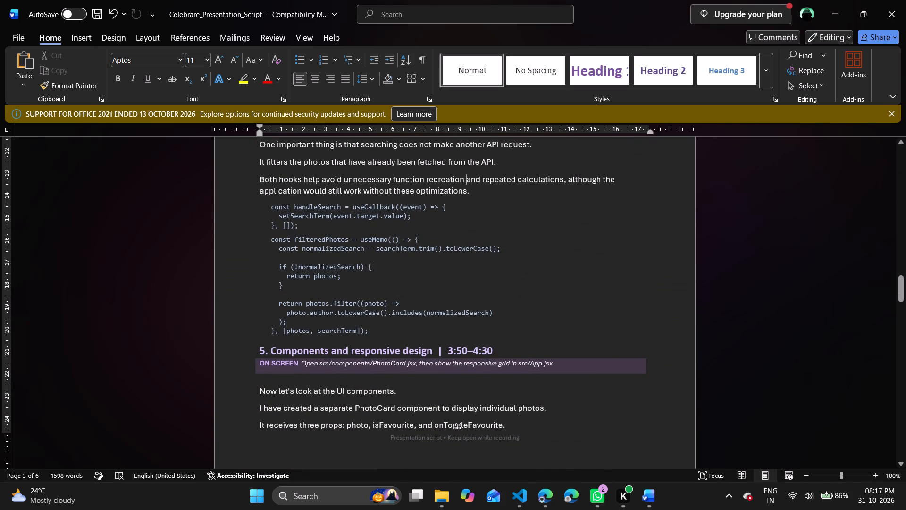
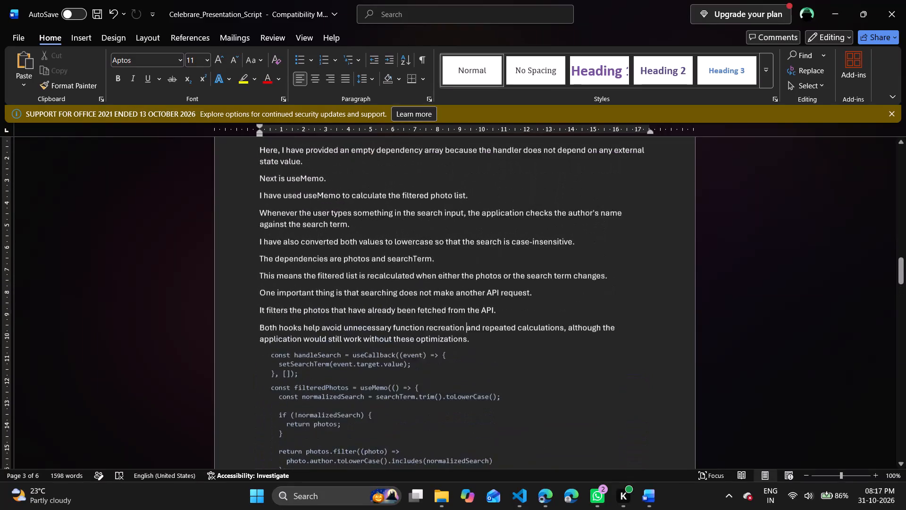
Shorten the section 1 heading to "1. Introduction" by deleting the live app demonstration wording and the time range.
scroll(468, 284, "up", 1)
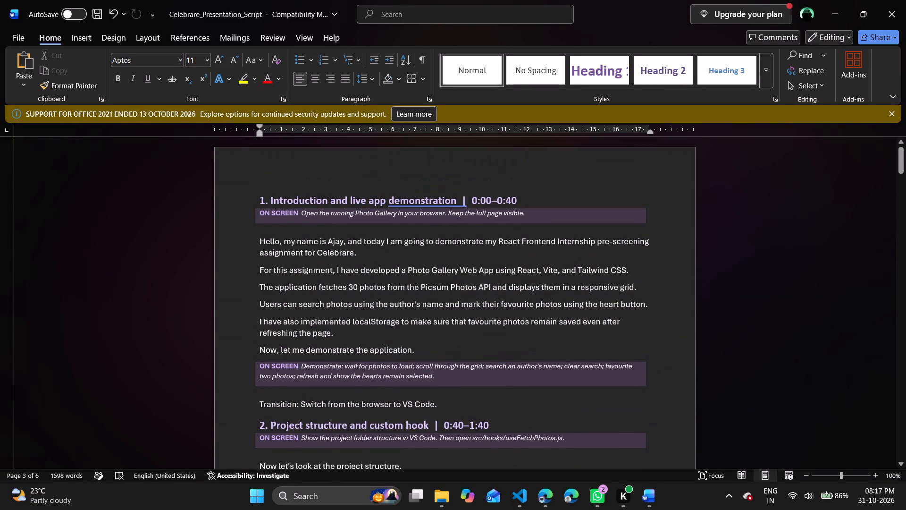
scroll(468, 284, "up", 1)
scroll(468, 284, "down", 2)
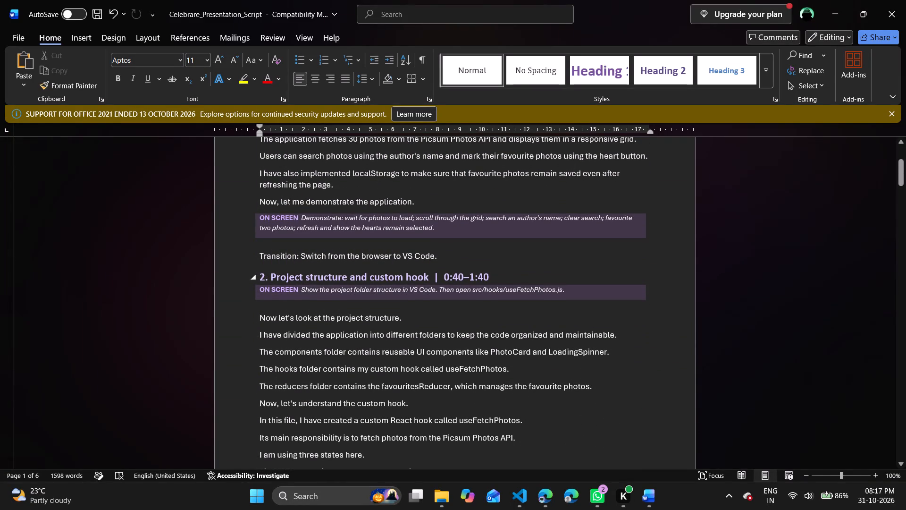
scroll(468, 284, "up", 2)
scroll(468, 284, "left", 1)
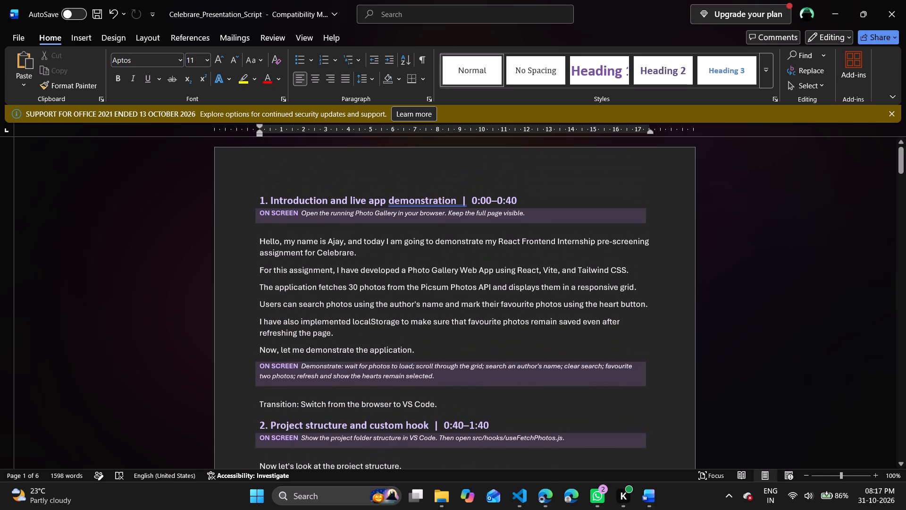
left_click(464, 200)
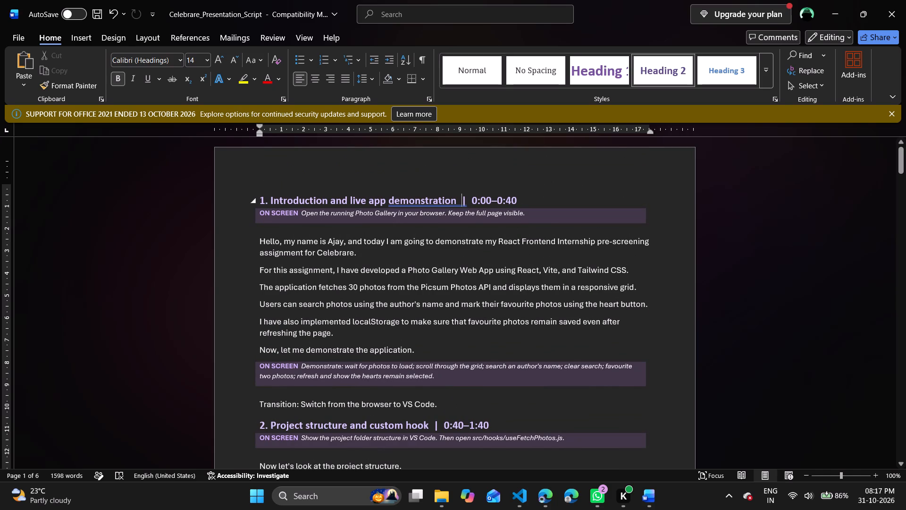
key("BackSpace")
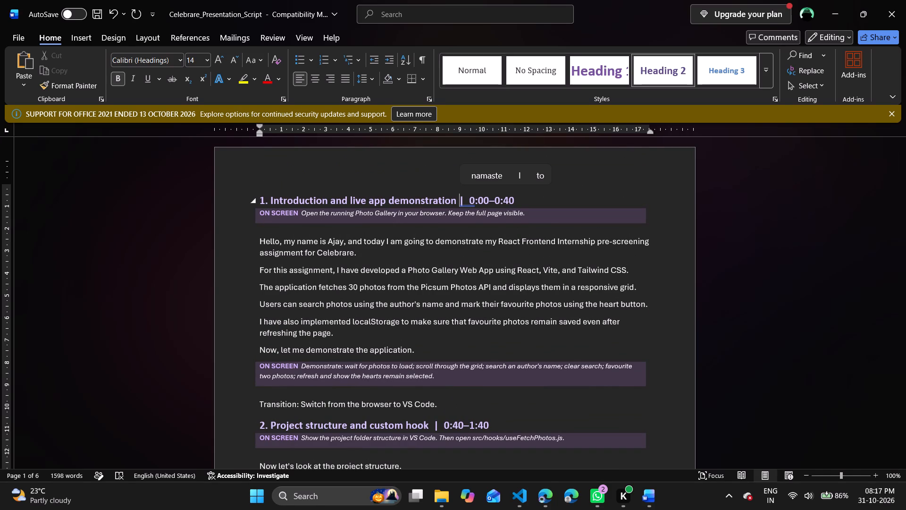
key("BackSpace")
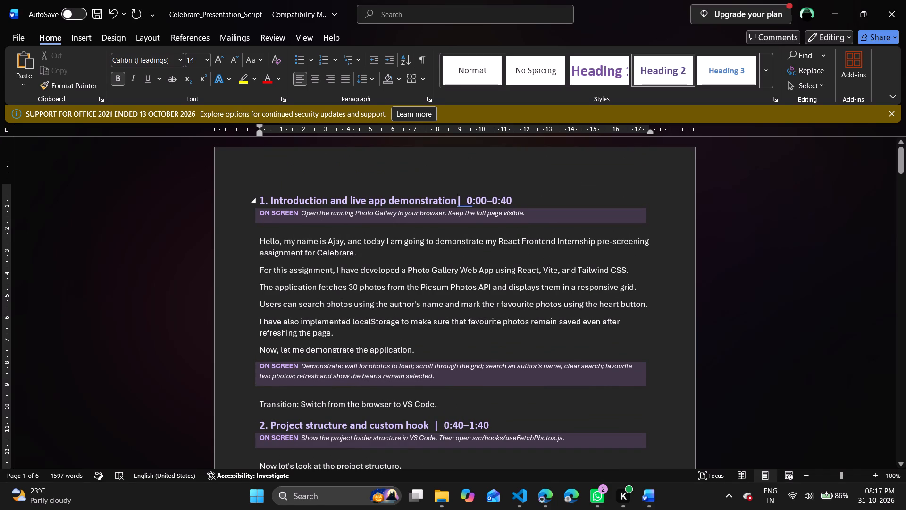
left_click(519, 196)
left_click_drag(519, 196, 417, 212)
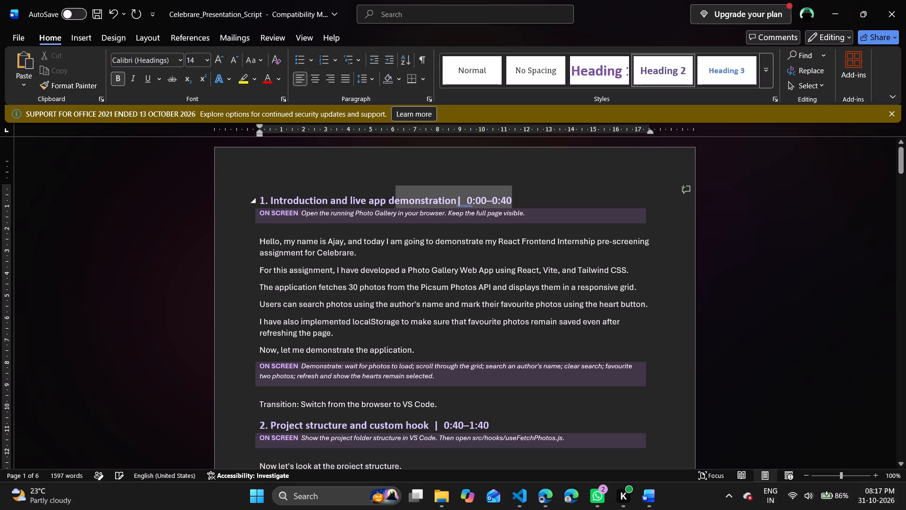
left_click_drag(417, 212, 257, 203)
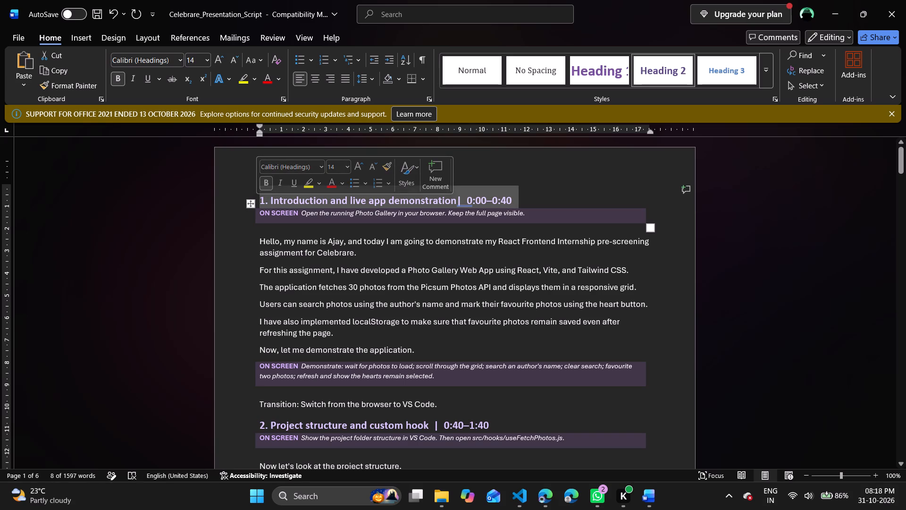
left_click(350, 194)
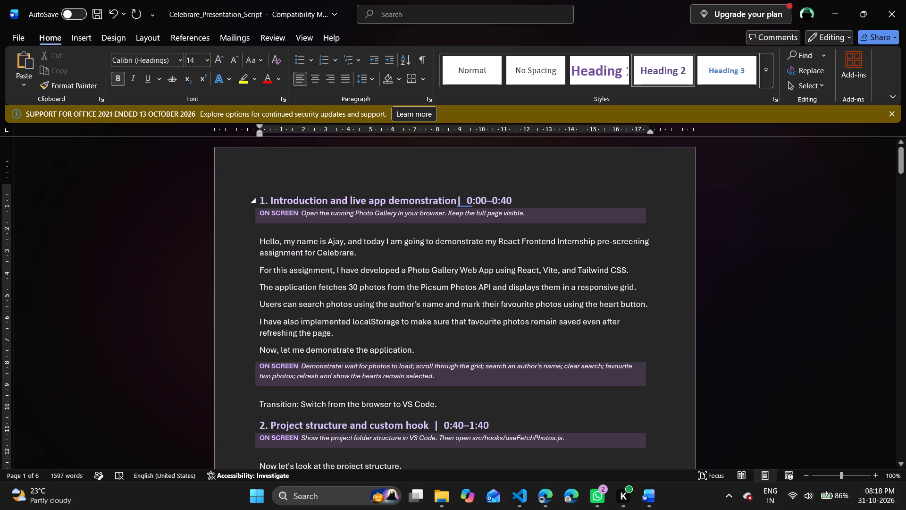
left_click_drag(331, 198, 512, 195)
key("BackSpace")
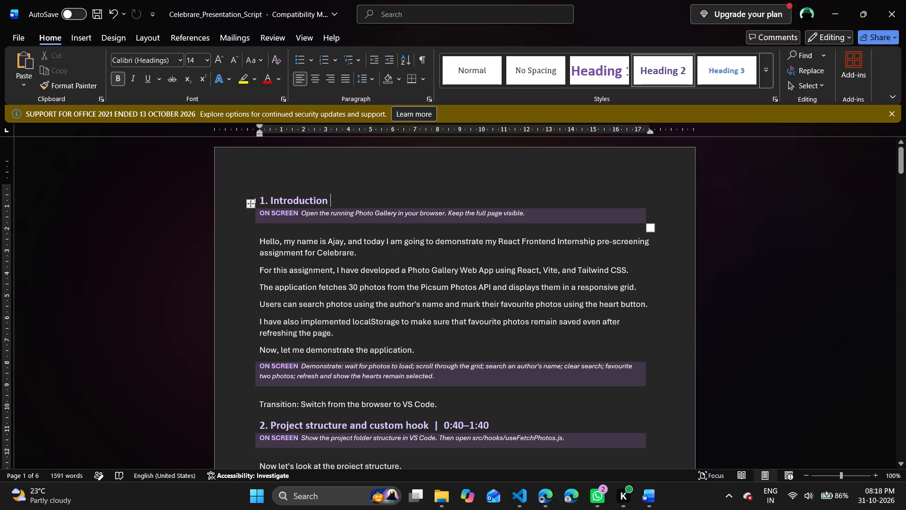
Delete the sentence "Keep the full page visible." from the ON SCREEN note under the Introduction heading.
left_click_drag(451, 215, 460, 215)
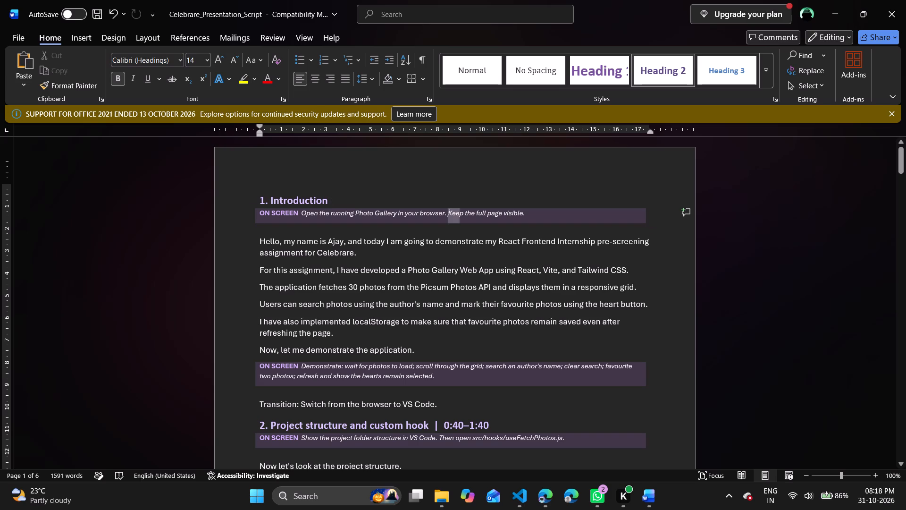
left_click_drag(460, 215, 521, 212)
key("BackSpace")
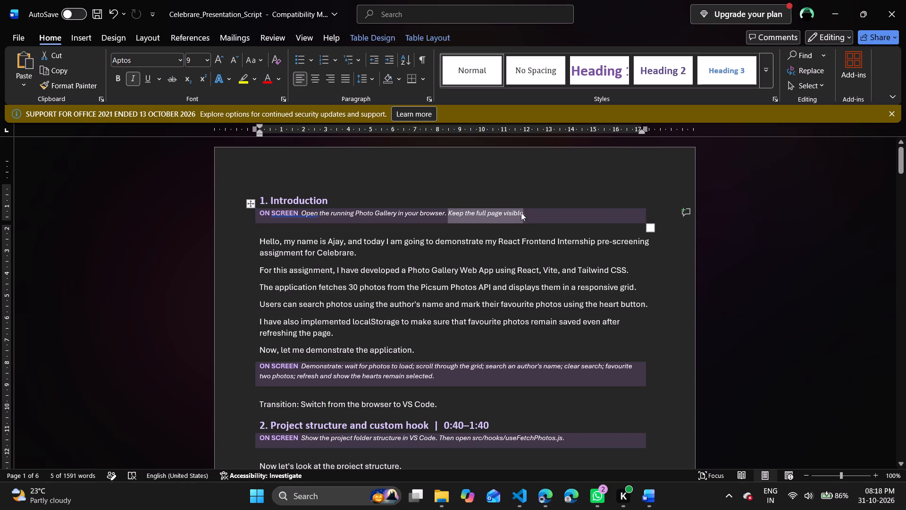
key("BackSpace")
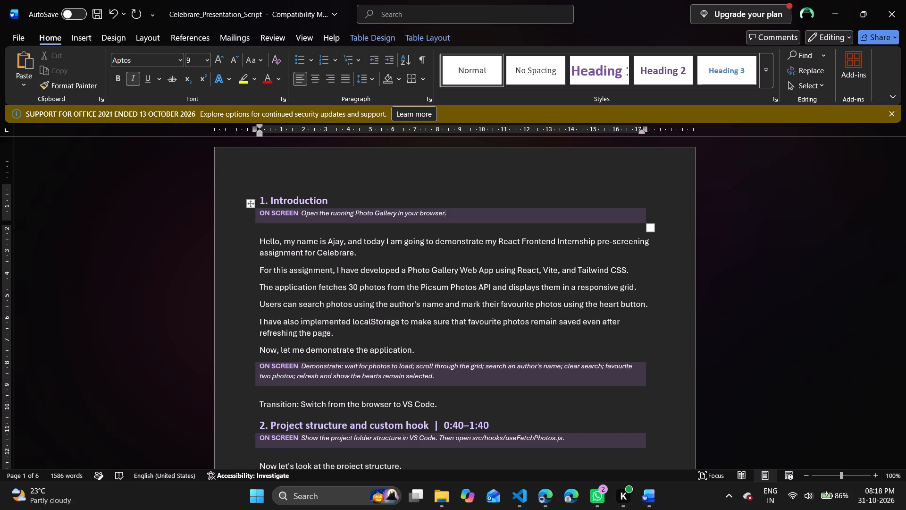
Enlarge the ON SCREEN note text under the Introduction heading to 11 pt.
key("shift+Left")
key("ctrl+shift+Left")
key("ctrl+shift+Left")
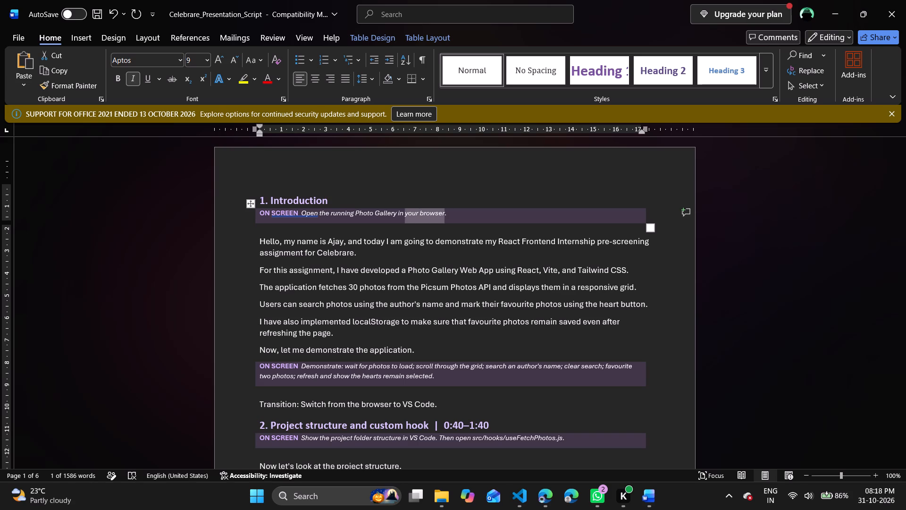
key("ctrl+shift+Left")
key("ctrl+shift+Left")
key("ctrl+shift+Left")
key("ctrl+shift+Left")
key("ctrl+shift+Left")
key("ctrl+shift+Left")
key("ctrl+shift+Left")
key("ctrl+shift+Left")
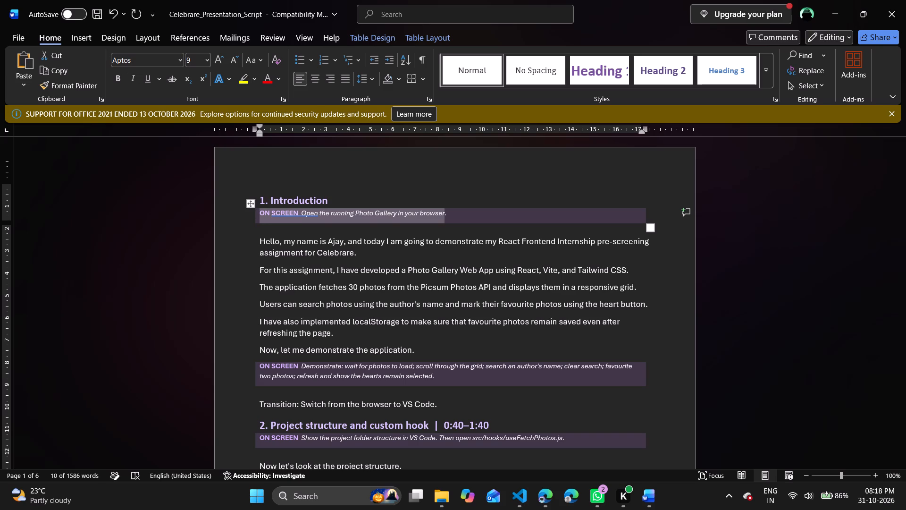
key("ctrl+shift+period")
key("ctrl+shift+period")
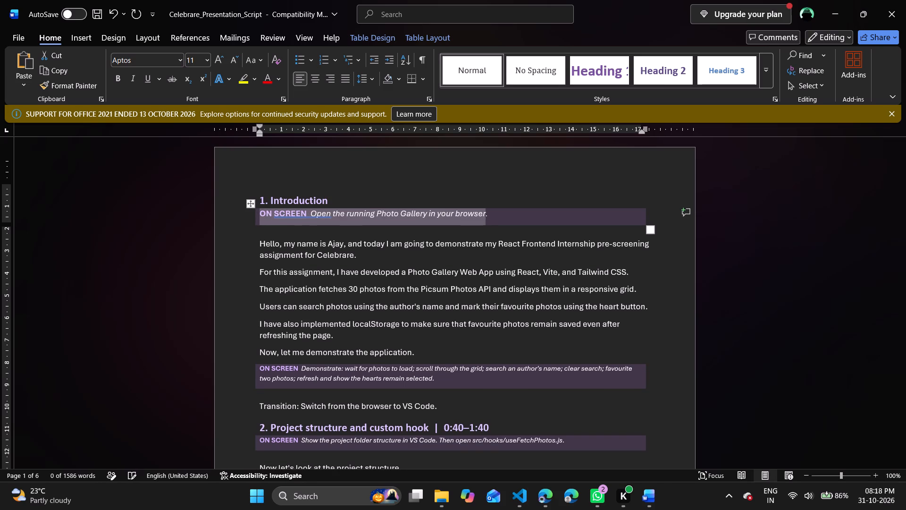
left_click(521, 212)
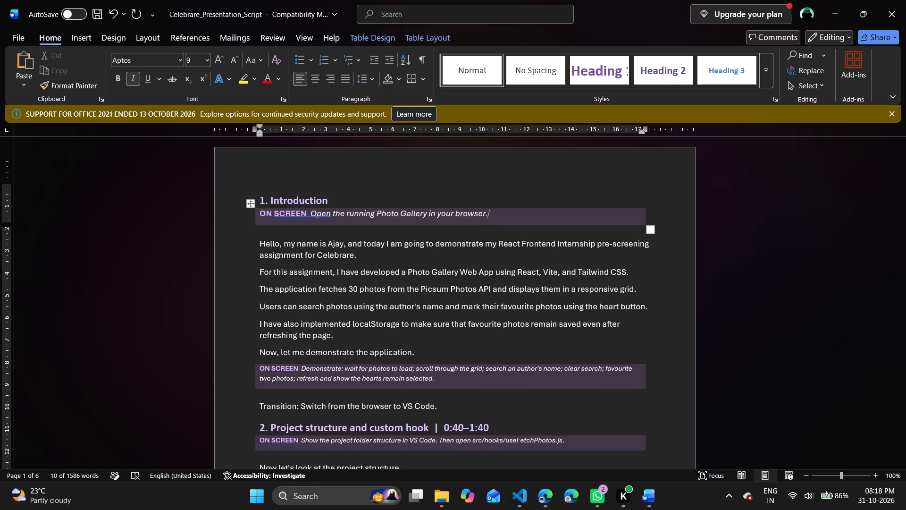
Make the words "your browser" bold in the Introduction's ON SCREEN note.
scroll(509, 250, "down", 1)
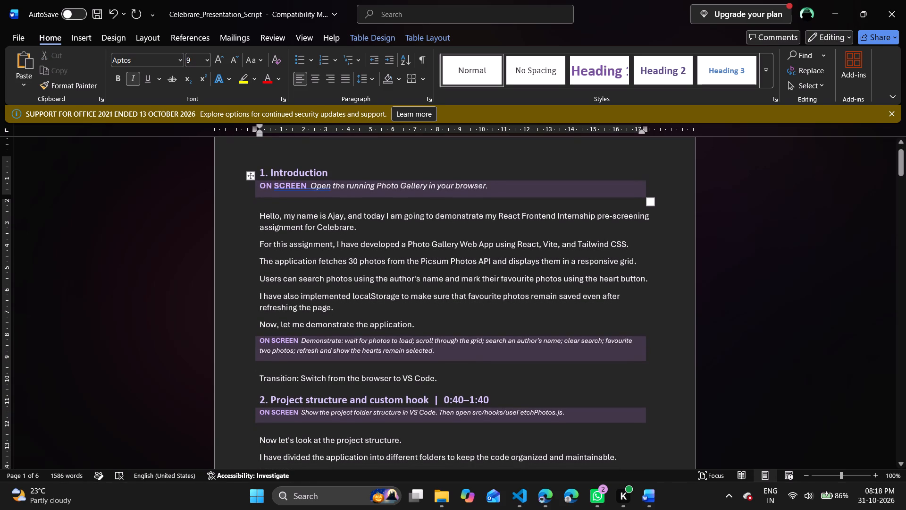
scroll(509, 250, "down", 1)
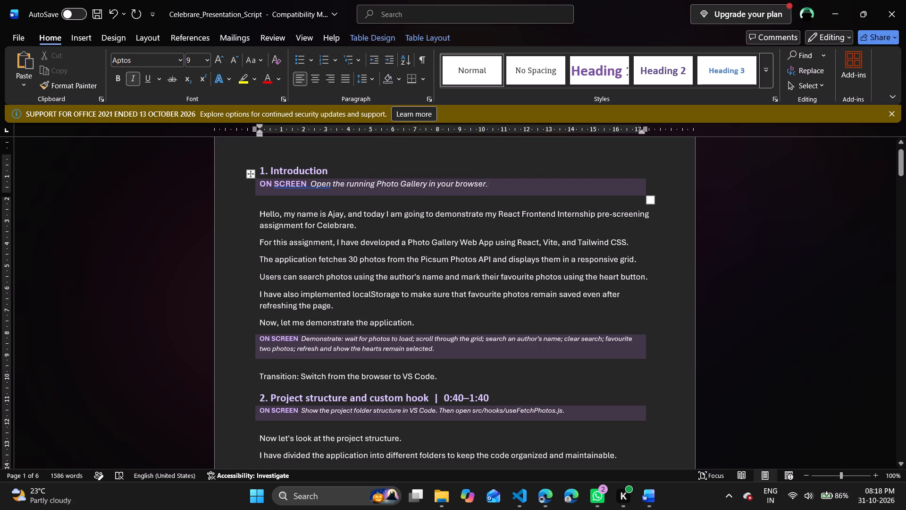
left_click_drag(439, 185, 479, 189)
key("ctrl+b")
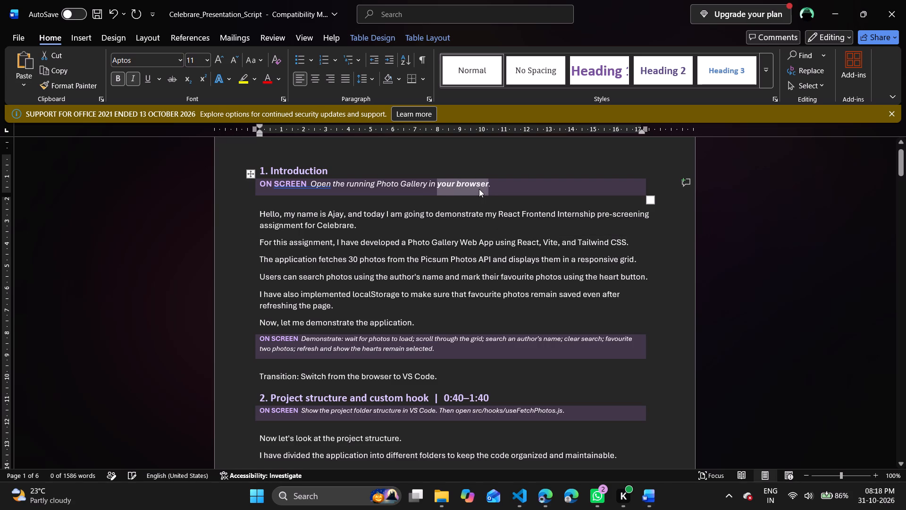
left_click(477, 197)
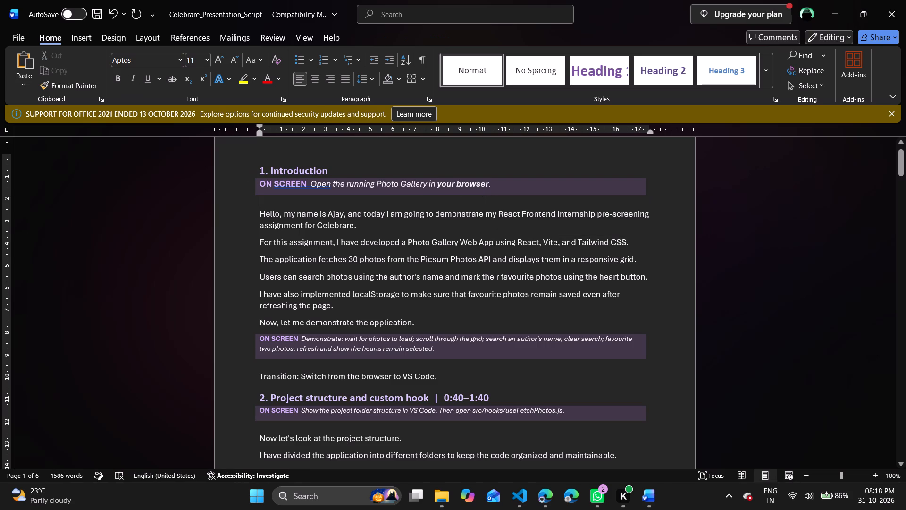
Enlarge the Introduction's spoken paragraphs, from the greeting through "Now, let me demonstrate the application.", to 12 pt.
scroll(467, 236, "down", 1)
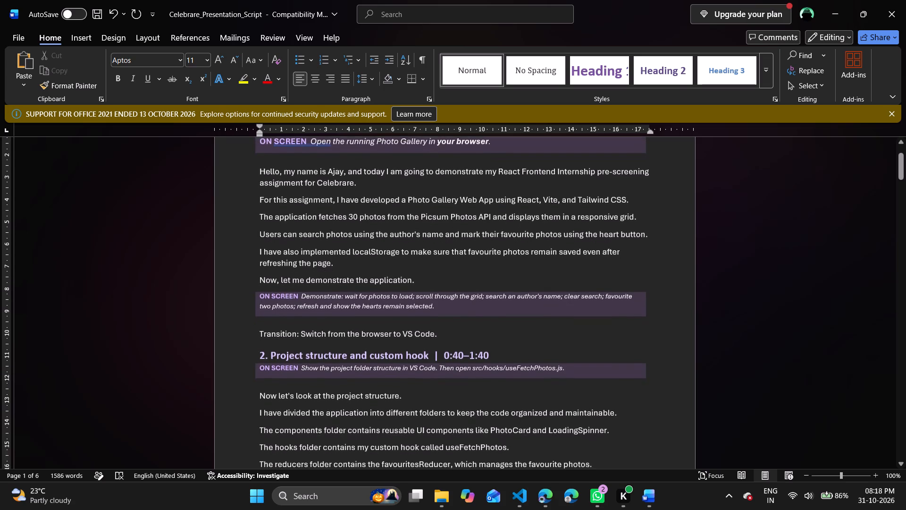
scroll(467, 236, "down", 3)
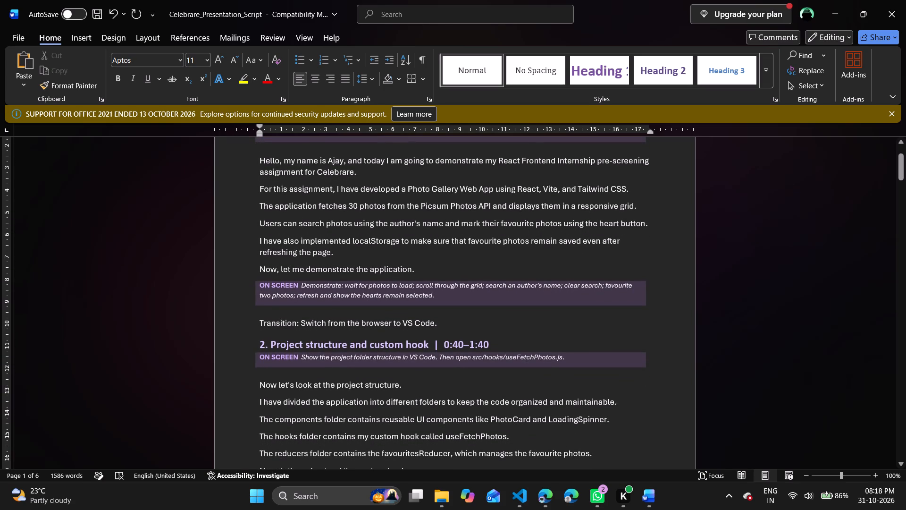
left_click_drag(415, 272, 265, 170)
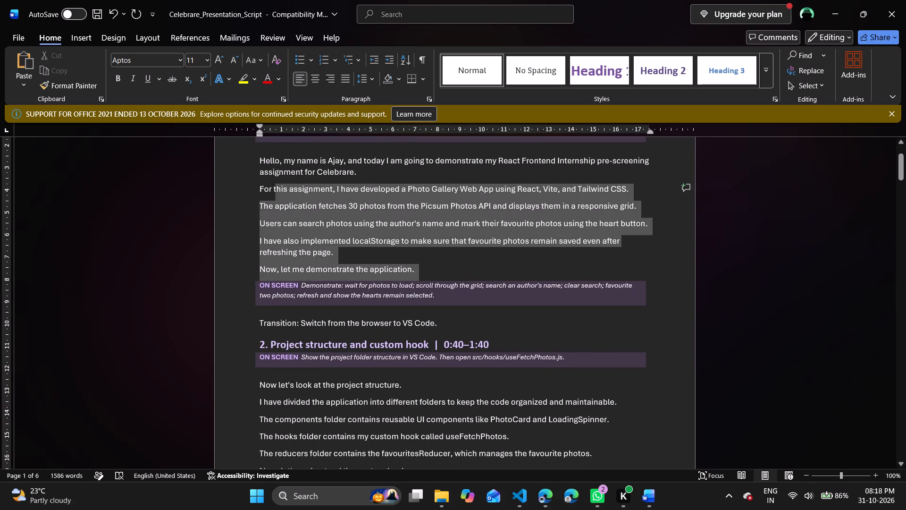
left_click_drag(265, 170, 259, 162)
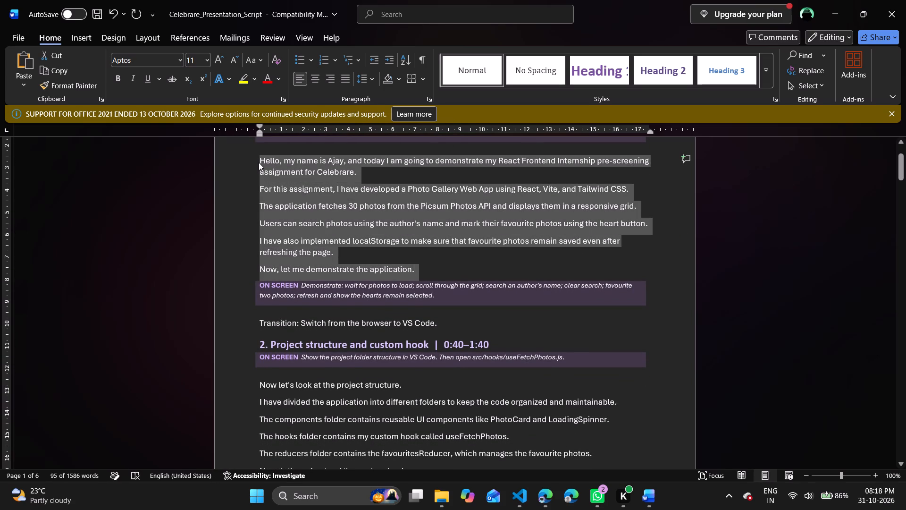
key("ctrl+b")
key("ctrl+b")
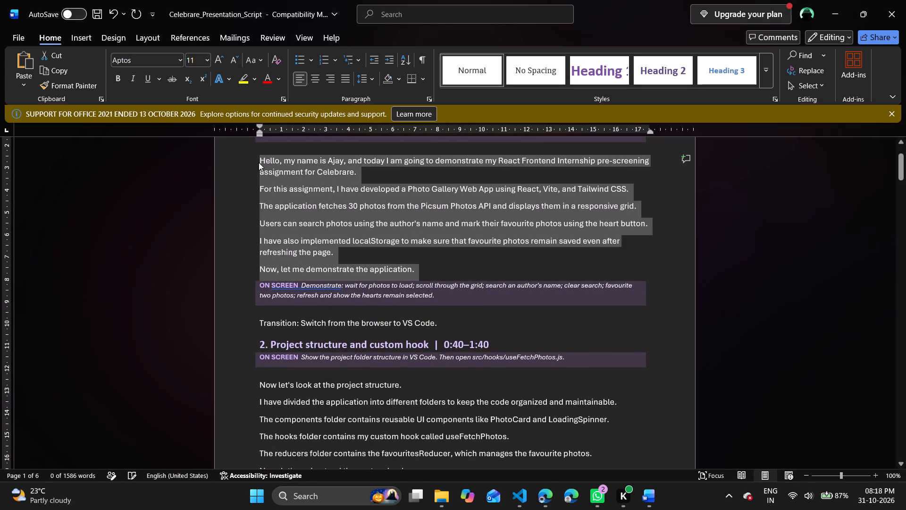
key("ctrl+shift+period")
left_click(299, 196)
Replace the opening words "Hello, my name is" in the Introduction's first spoken paragraph with "Good morning, I am".
scroll(299, 196, "down", 1)
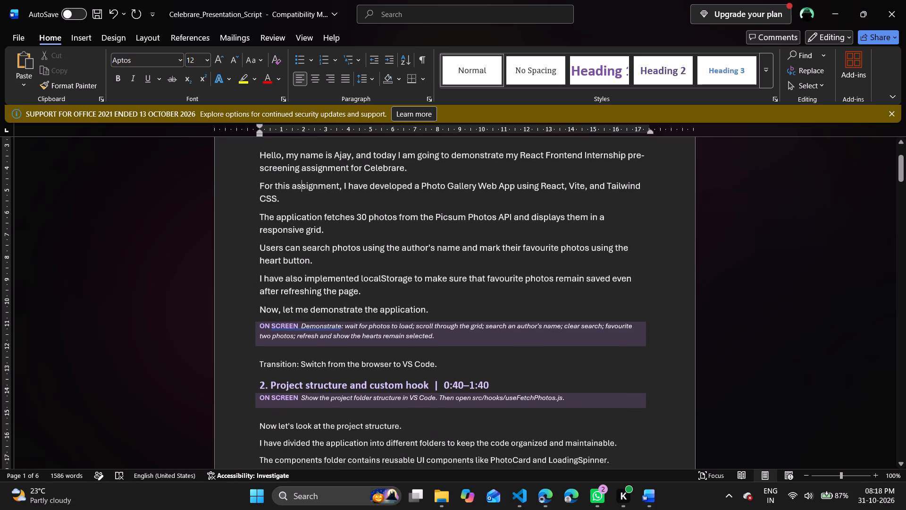
scroll(299, 196, "down", 1)
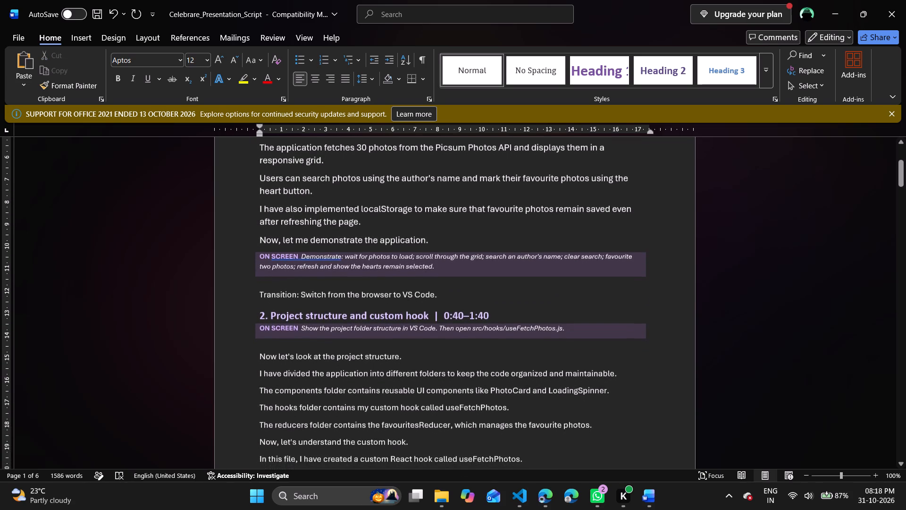
scroll(299, 196, "down", 1)
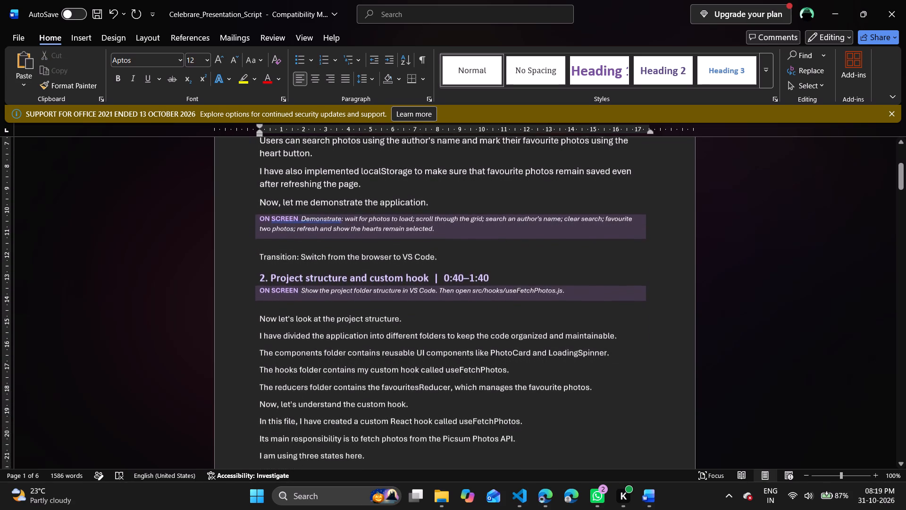
scroll(299, 196, "down", 1)
scroll(299, 196, "up", 2)
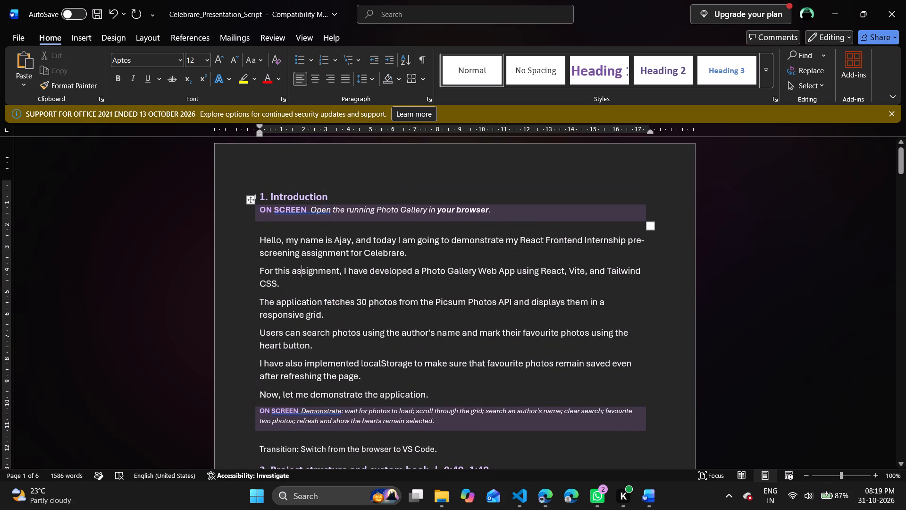
double_click(325, 239)
key("Left")
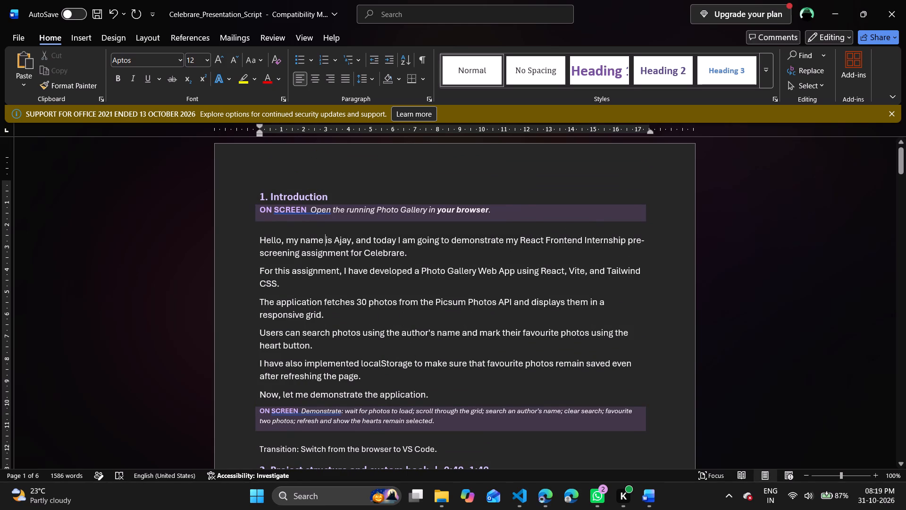
key("Right")
key("Right")
key("BackSpace")
key("BackSpace")
key("BackSpace")
key("BackSpace")
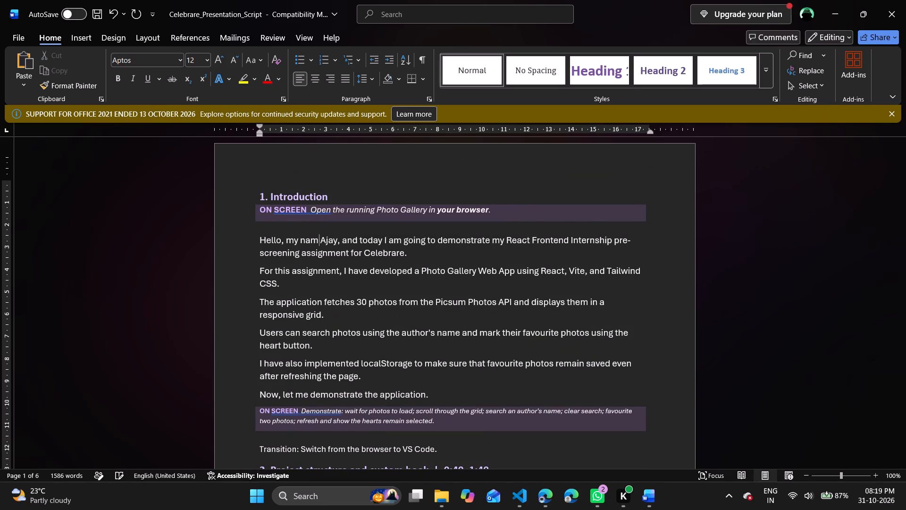
key("BackSpace")
key("BackSpace")
key("BackSpace")
key("BackSpace")
key("BackSpace")
key("BackSpace")
key("BackSpace")
key("BackSpace")
key("BackSpace")
key("BackSpace")
key("BackSpace")
key("BackSpace")
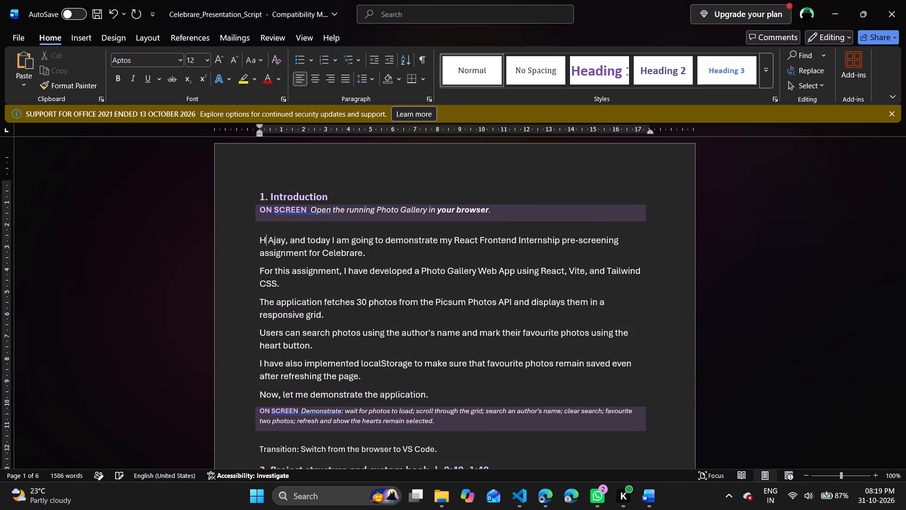
key("BackSpace")
key("shift+g")
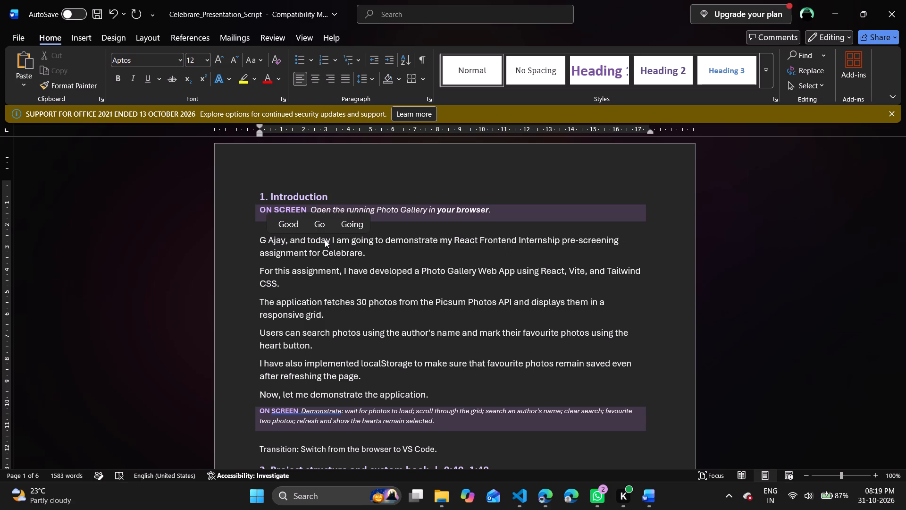
type("ood MO")
key("BackSpace")
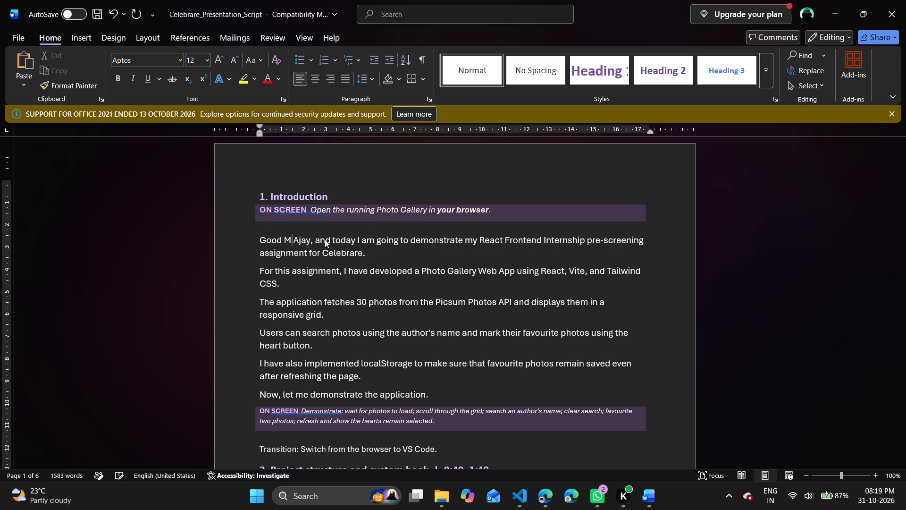
key("BackSpace")
type("mor")
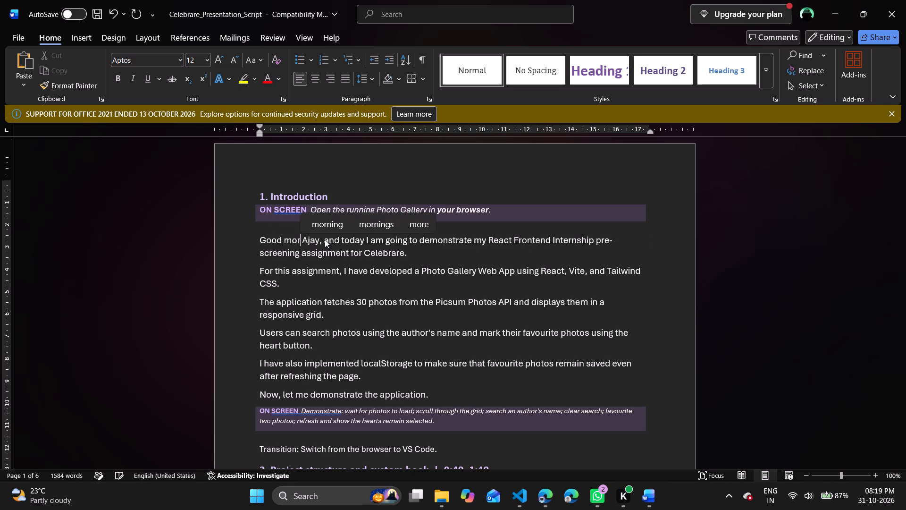
type("no")
key("BackSpace")
type("inig")
key("space")
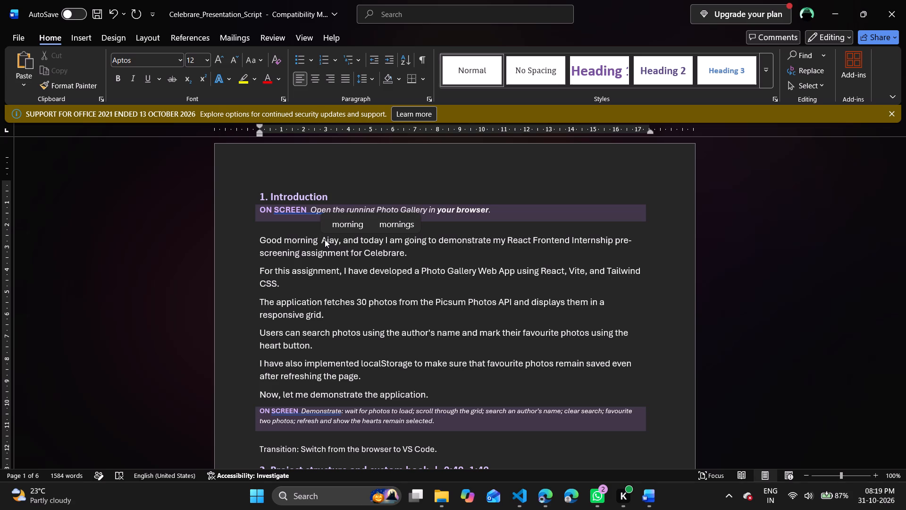
key("m")
key("BackSpace")
type(",")
key("space")
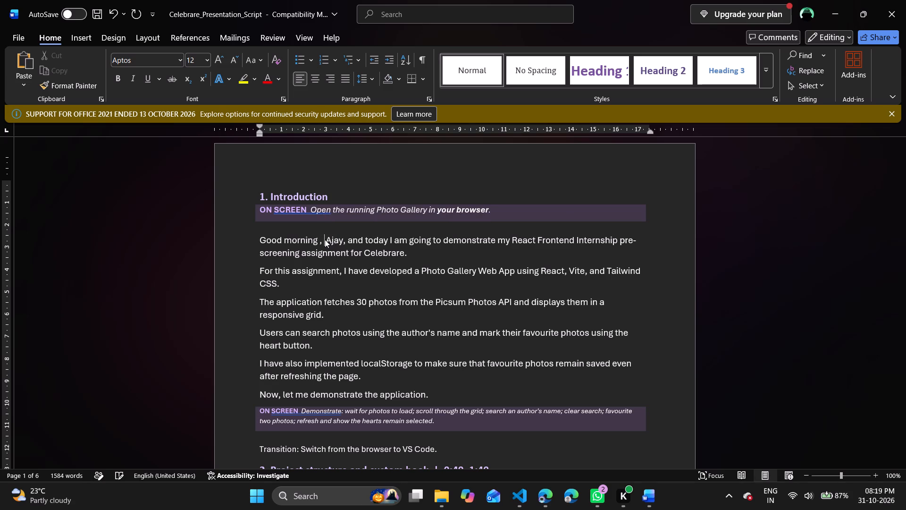
key("BackSpace")
key("BackSpace")
key("BackSpace")
type(", I an")
key("BackSpace")
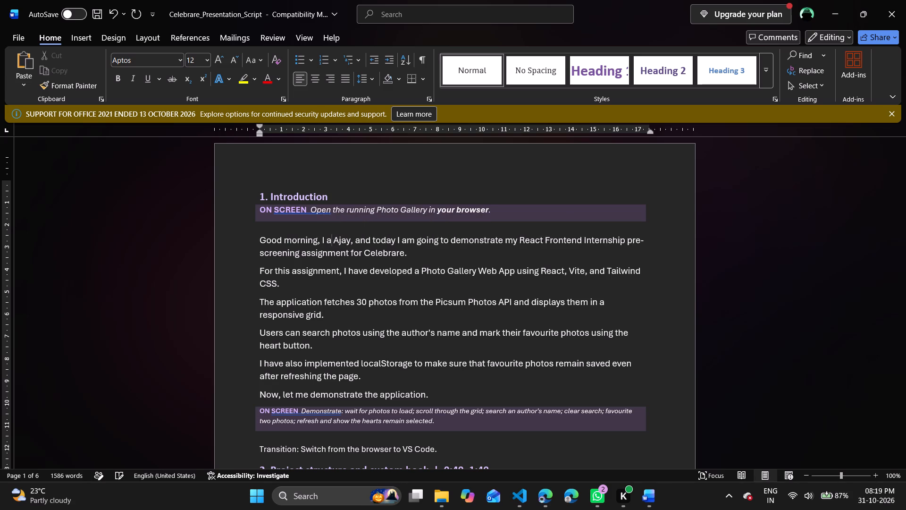
key("m")
Insert "sir" after "Good morning" in the Introduction's greeting, before the comma.
key("Left")
key("Left")
key("Left")
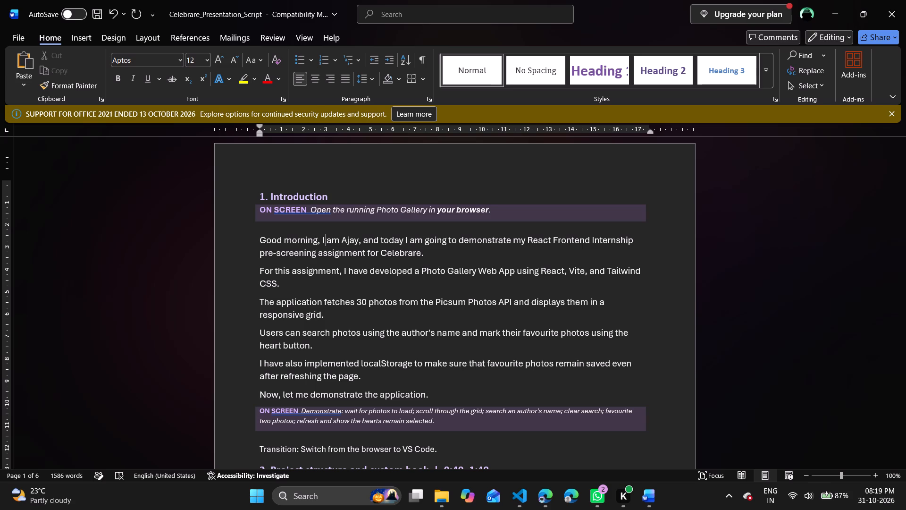
key("Left")
key("Left")
key("Left")
key("space")
type("sir")
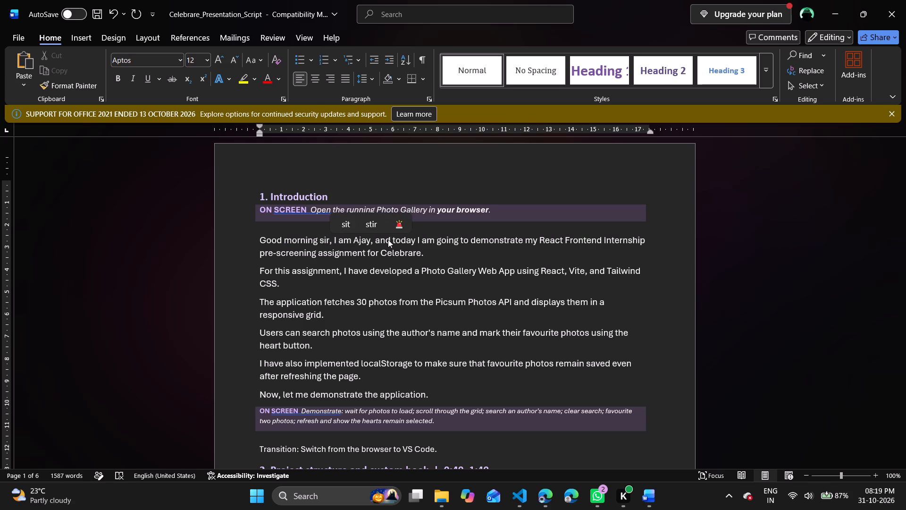
left_click(412, 238)
left_click(411, 250)
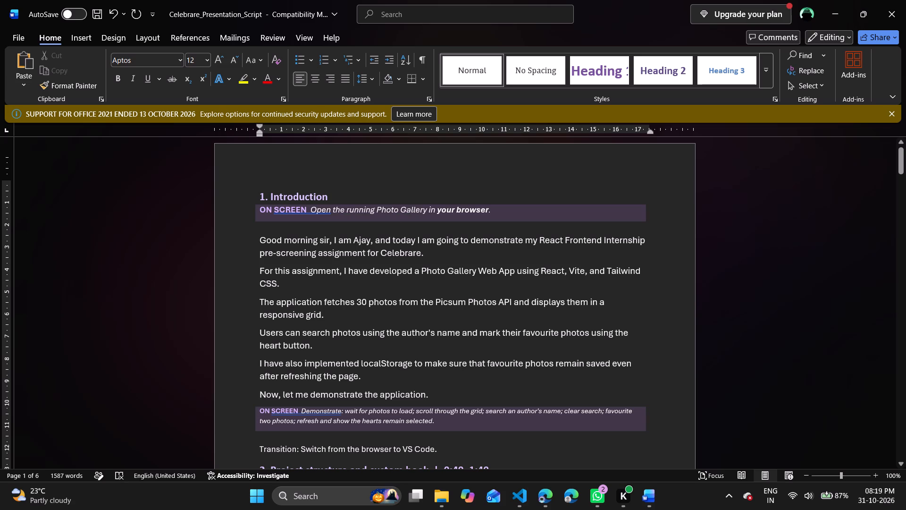
Delete the words "React Frontend Internship" before "pre-screening assignment" in the greeting paragraph.
left_click_drag(541, 243, 563, 244)
left_click_drag(563, 244, 627, 241)
key("BackSpace")
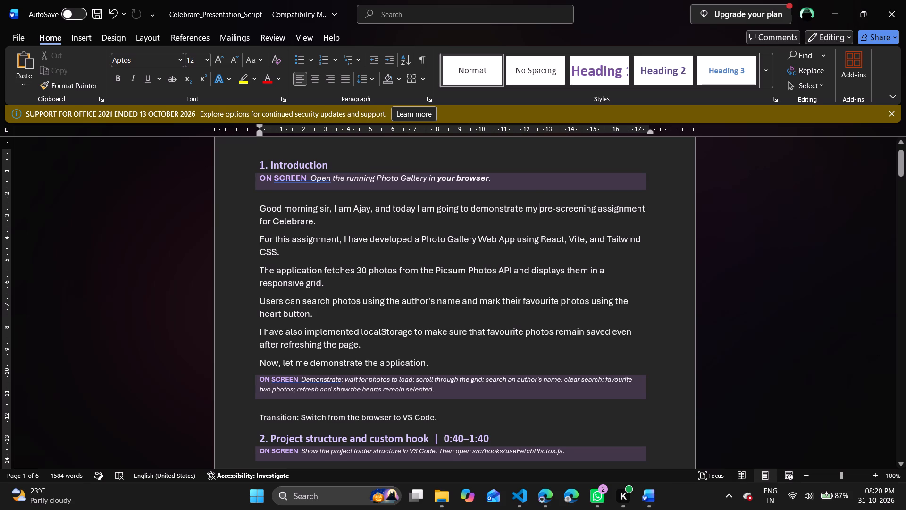
Delete "for Celebrare." from the end of the greeting paragraph.
left_click_drag(327, 224, 649, 213)
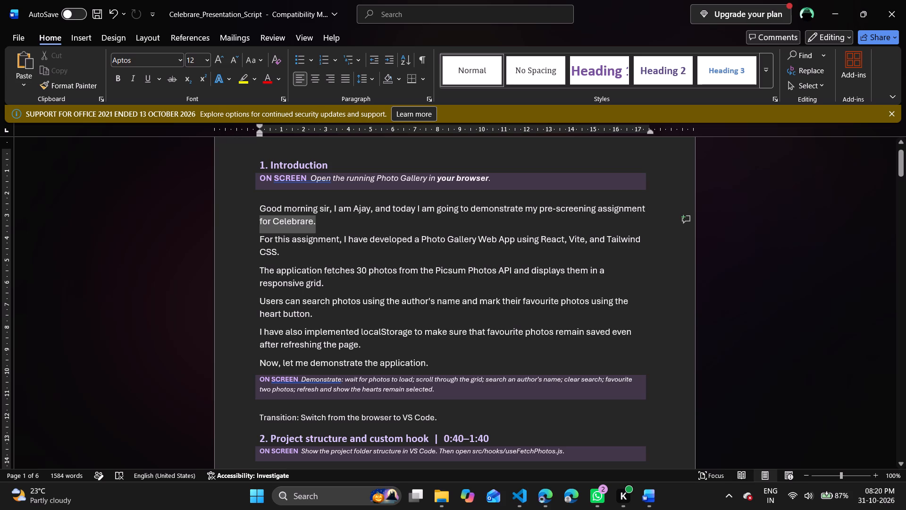
left_click_drag(649, 213, 648, 207)
key("BackSpace")
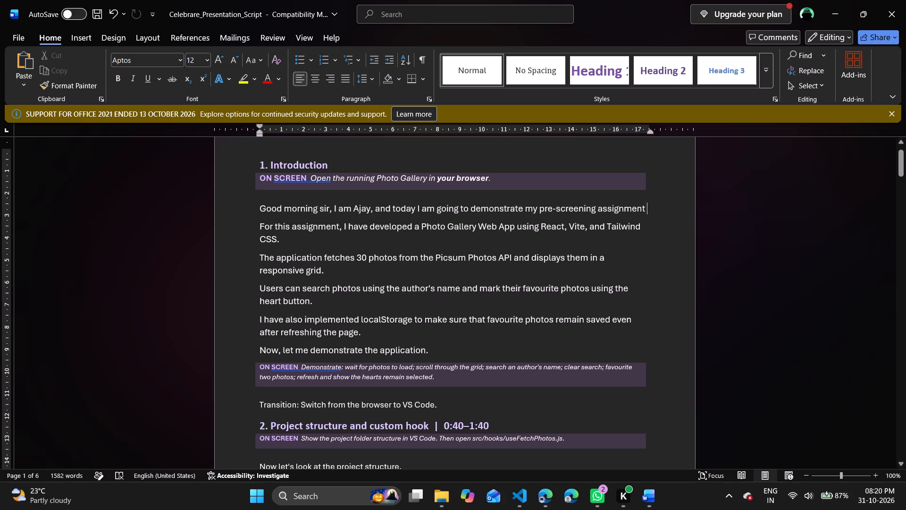
key("Down")
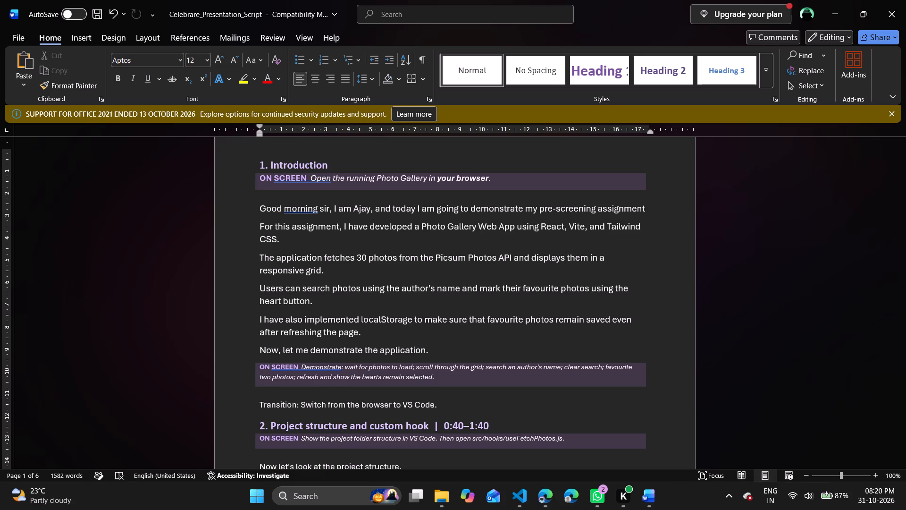
Look through the rest of the script, from the project structure section to the conclusion, and return to the Introduction.
scroll(585, 272, "down", 1)
scroll(585, 272, "up", 1)
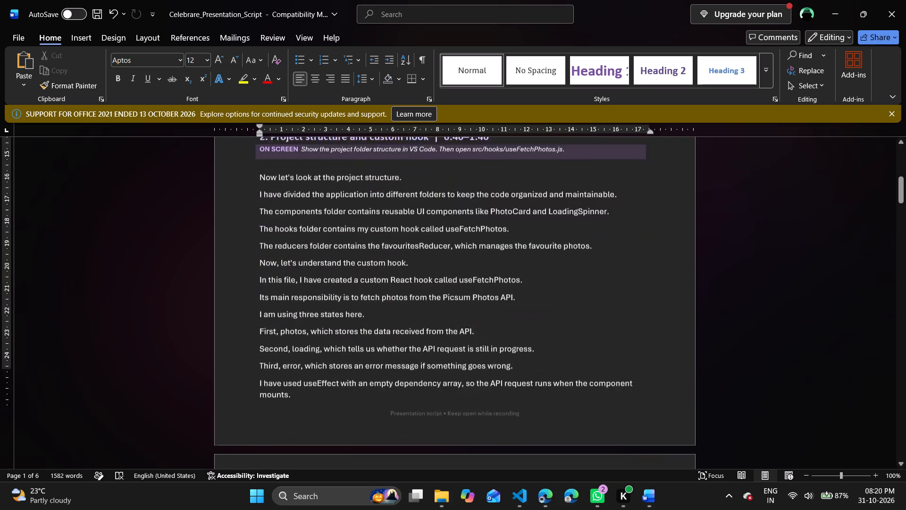
scroll(585, 272, "up", 1)
scroll(585, 272, "down", 2)
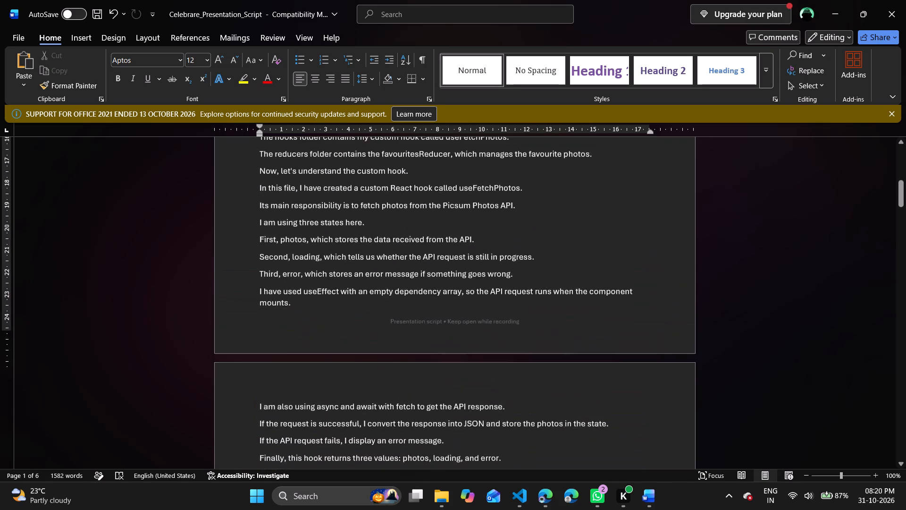
scroll(585, 272, "down", 2)
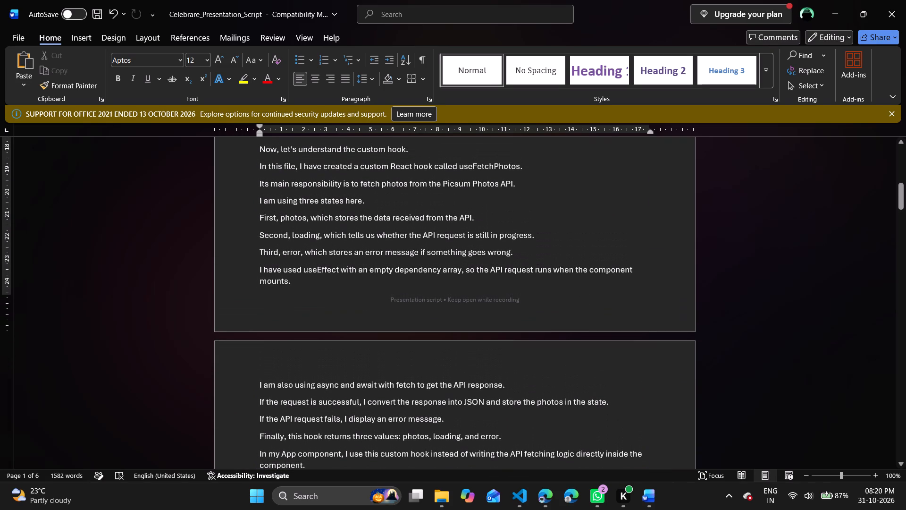
scroll(585, 272, "down", 1)
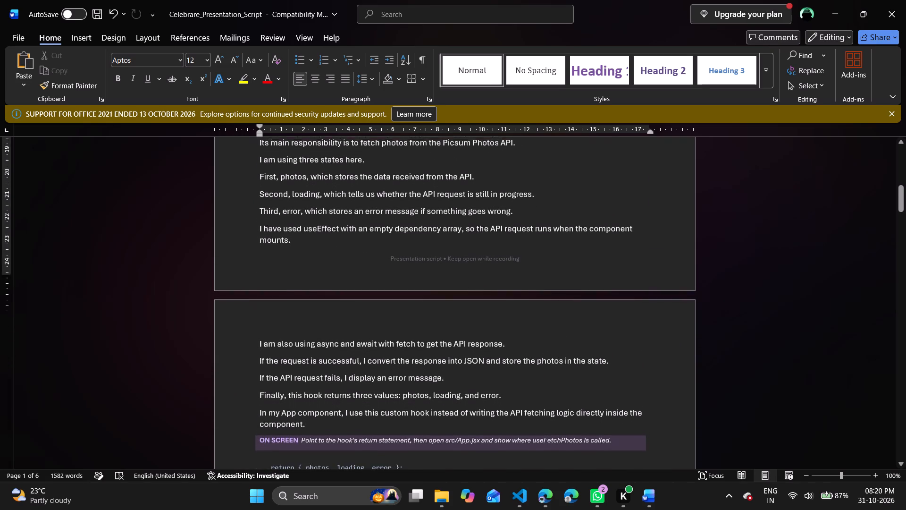
scroll(585, 272, "down", 2)
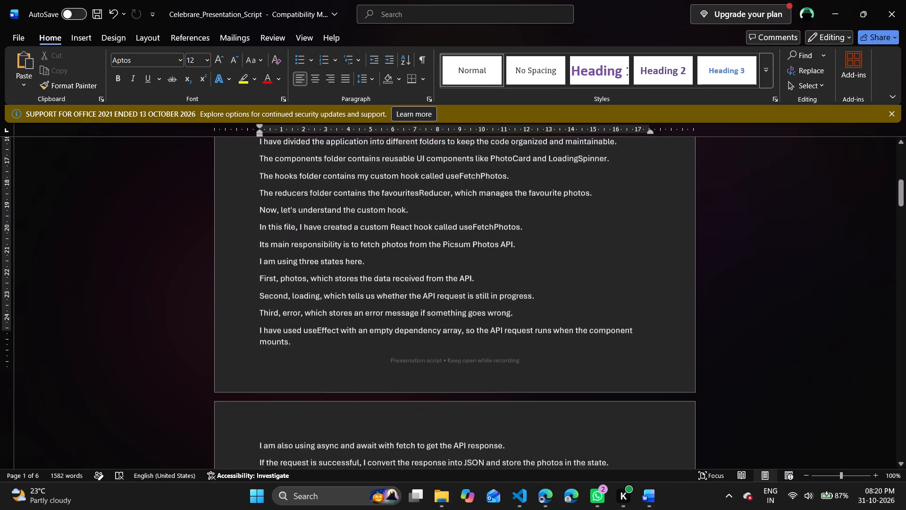
scroll(585, 272, "down", 1)
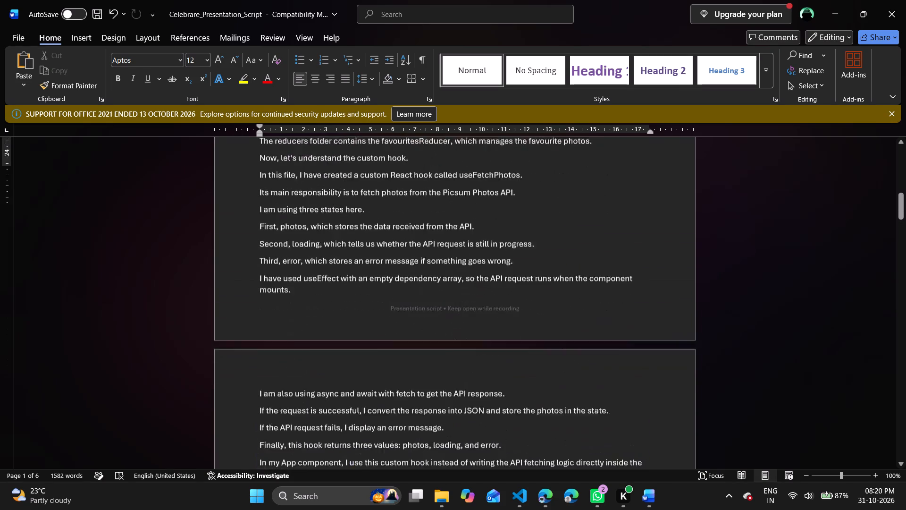
scroll(585, 272, "down", 3)
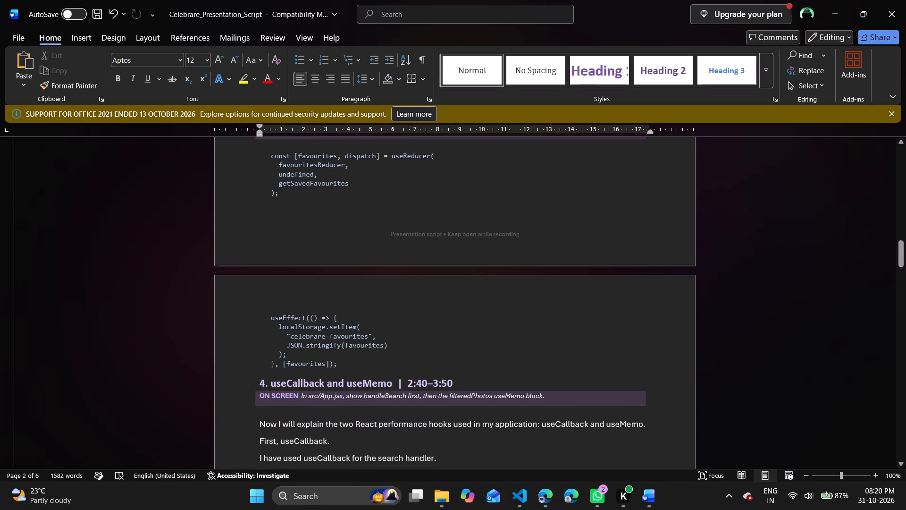
scroll(585, 272, "down", 4)
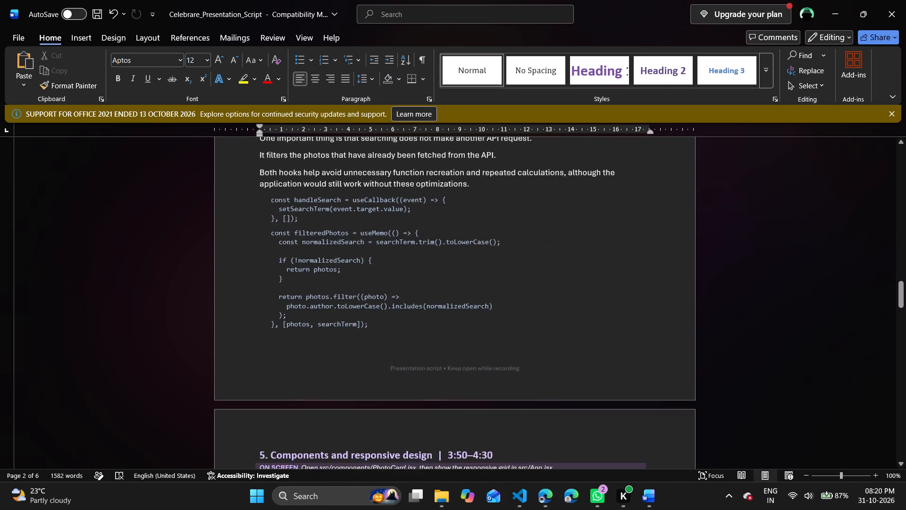
scroll(585, 272, "down", 2)
scroll(585, 272, "up", 1)
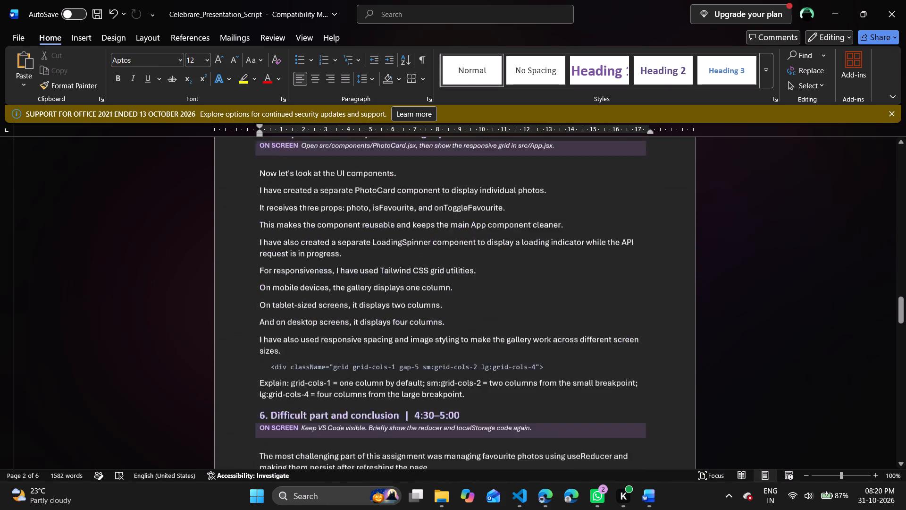
scroll(585, 272, "up", 2)
left_click(585, 272)
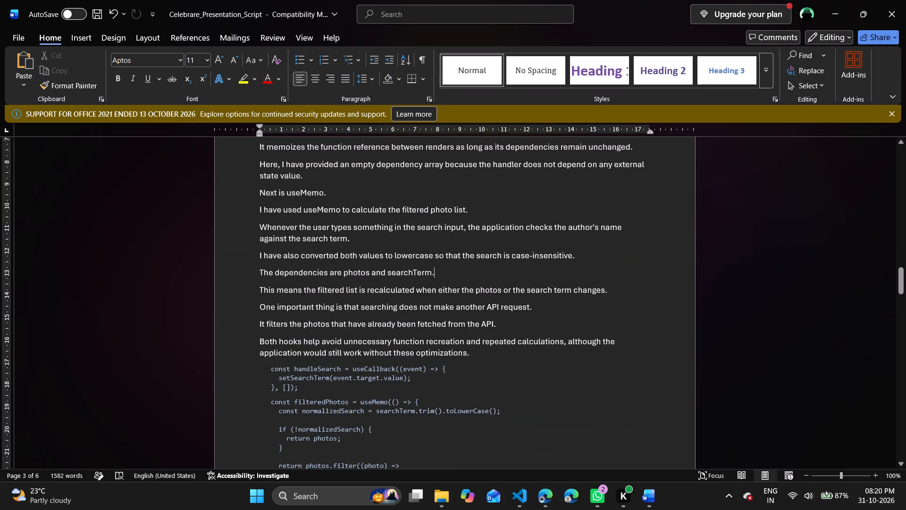
scroll(585, 272, "up", 1)
left_click(585, 272)
scroll(585, 272, "up", 4)
left_click(585, 272)
scroll(585, 272, "up", 4)
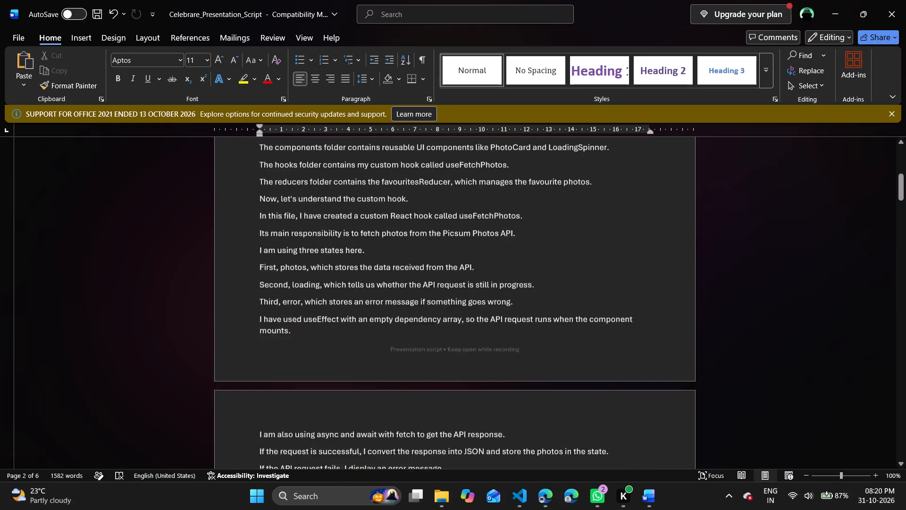
scroll(585, 272, "up", 8)
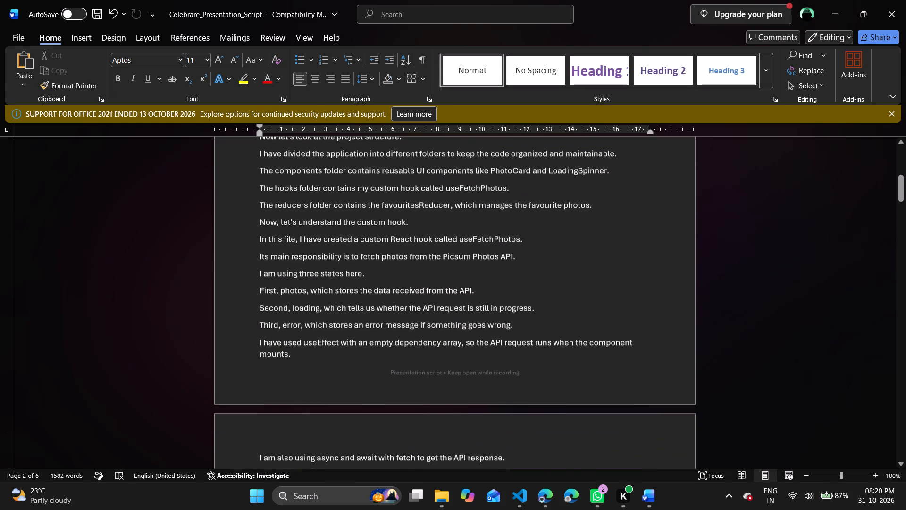
scroll(585, 272, "up", 4)
scroll(585, 272, "down", 5)
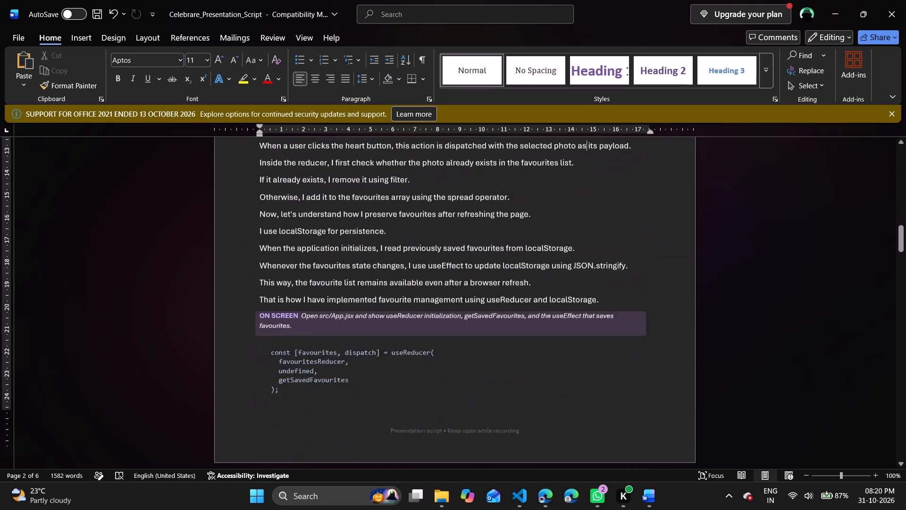
scroll(585, 272, "down", 2)
scroll(585, 272, "up", 13)
scroll(585, 272, "down", 1)
scroll(585, 272, "up", 1)
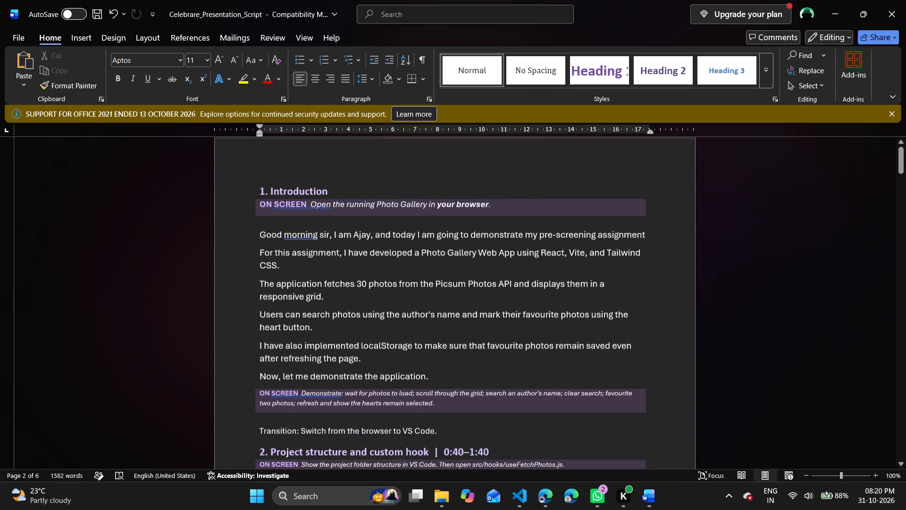
Read through the Introduction script, from the greeting to the switch to VS Code, and the opening lines of the project structure section.
scroll(585, 272, "up", 2)
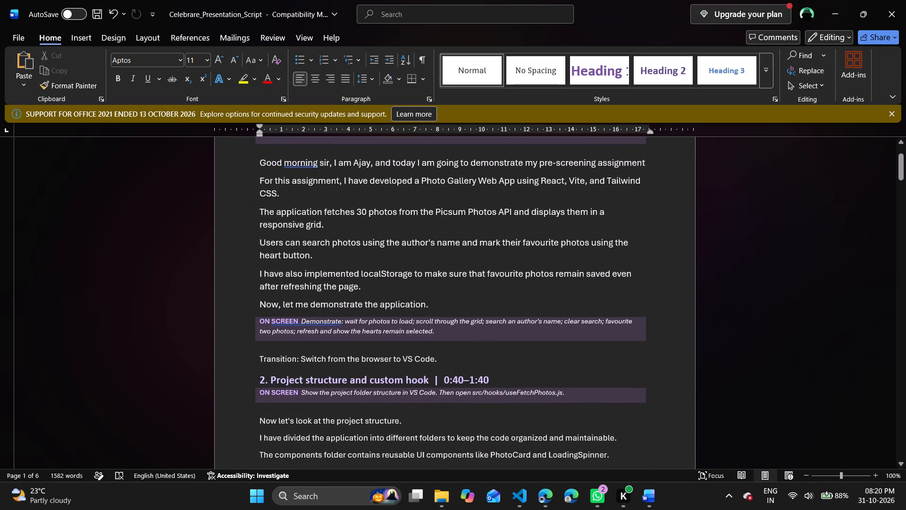
scroll(585, 272, "down", 1)
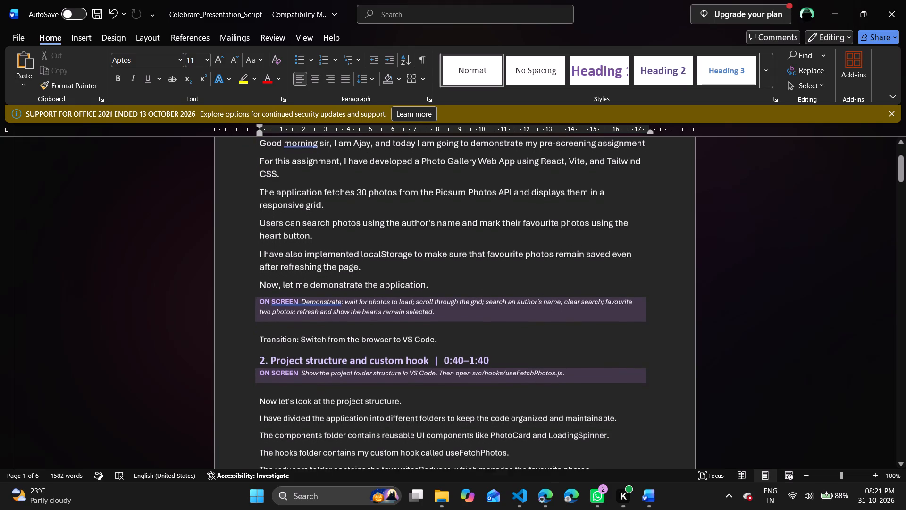
scroll(585, 272, "down", 3)
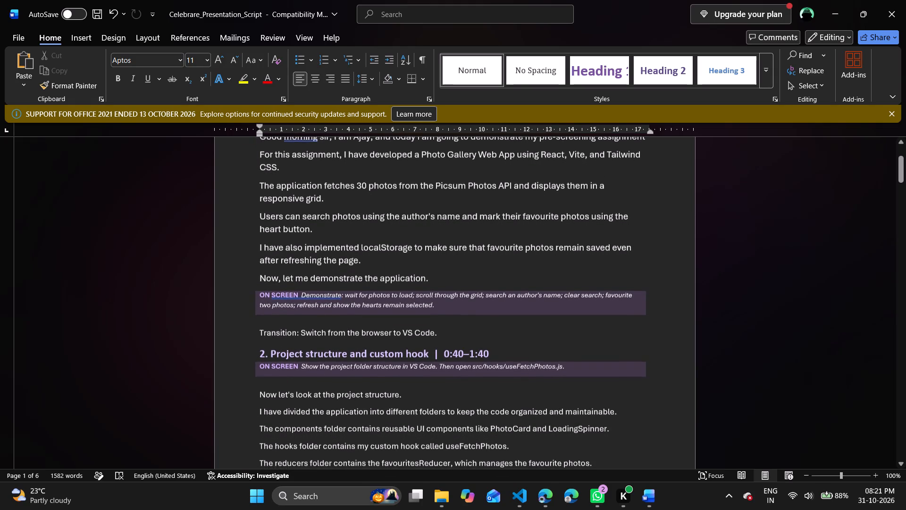
scroll(585, 272, "down", 2)
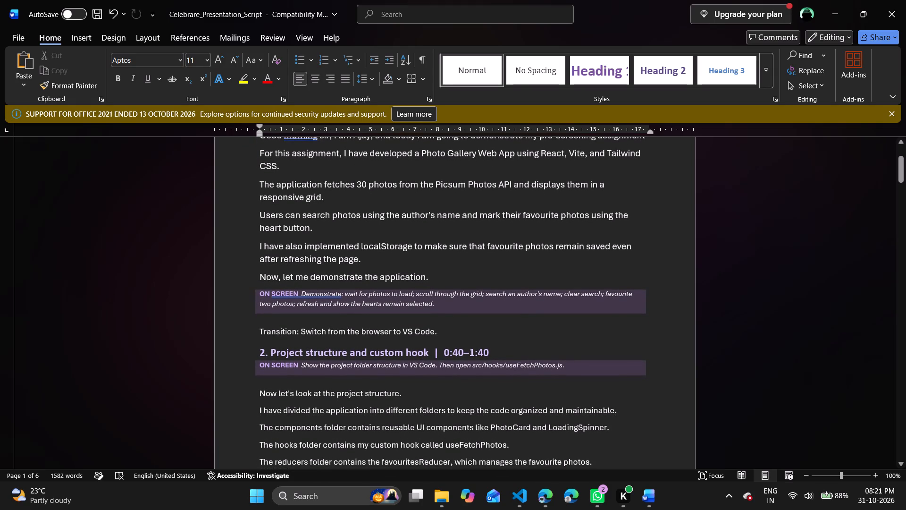
scroll(585, 272, "down", 3)
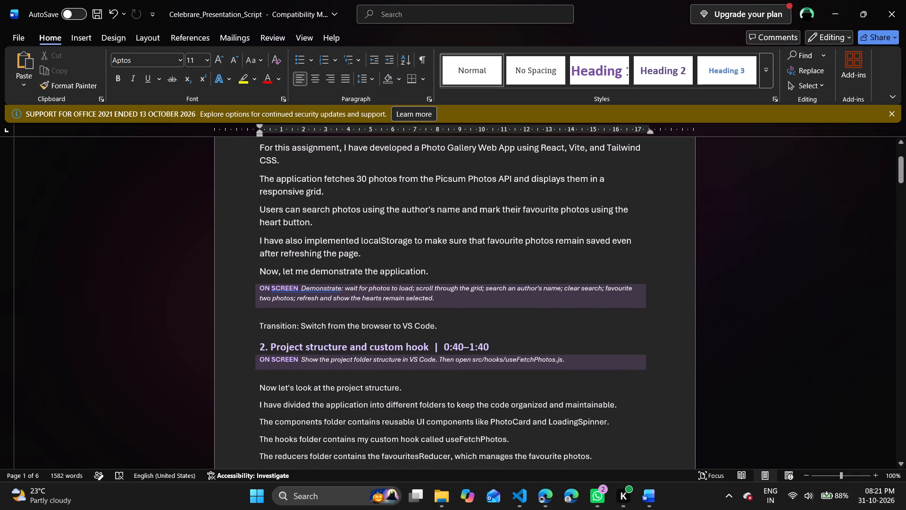
scroll(585, 272, "down", 1)
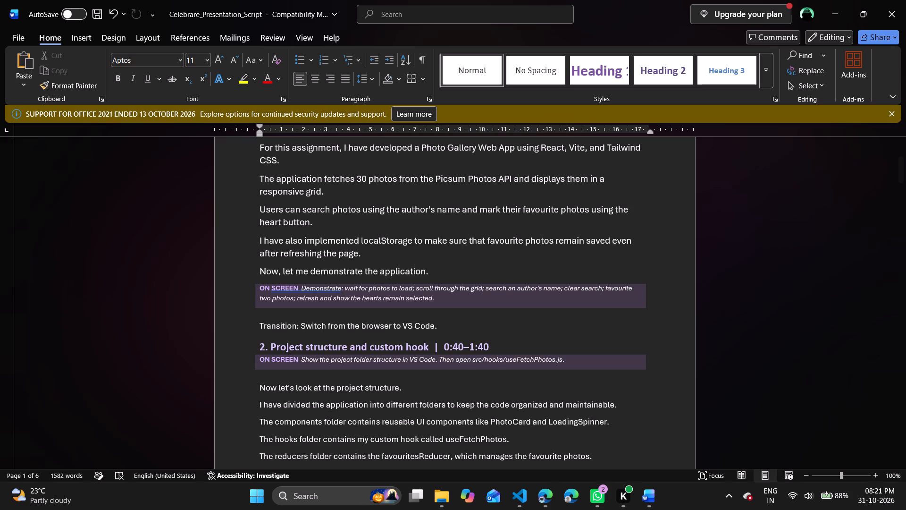
double_click(552, 257)
left_click(552, 257)
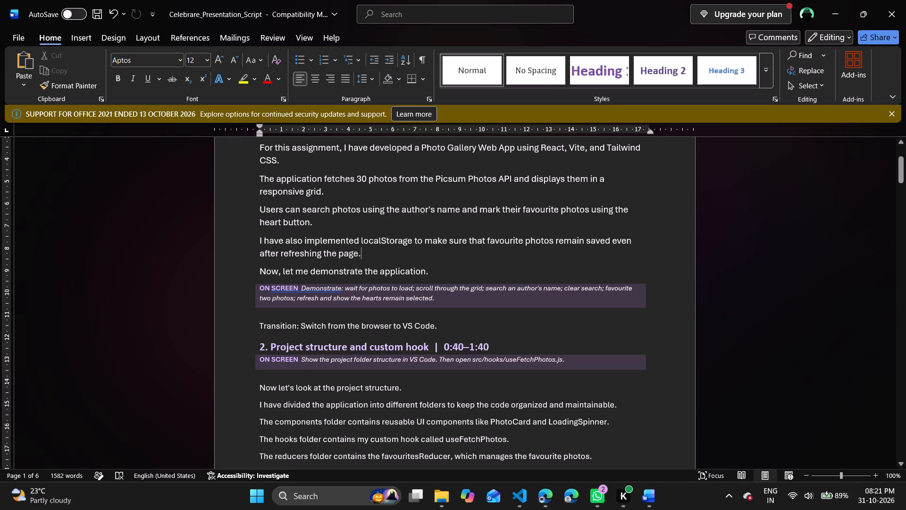
scroll(549, 256, "up", 2)
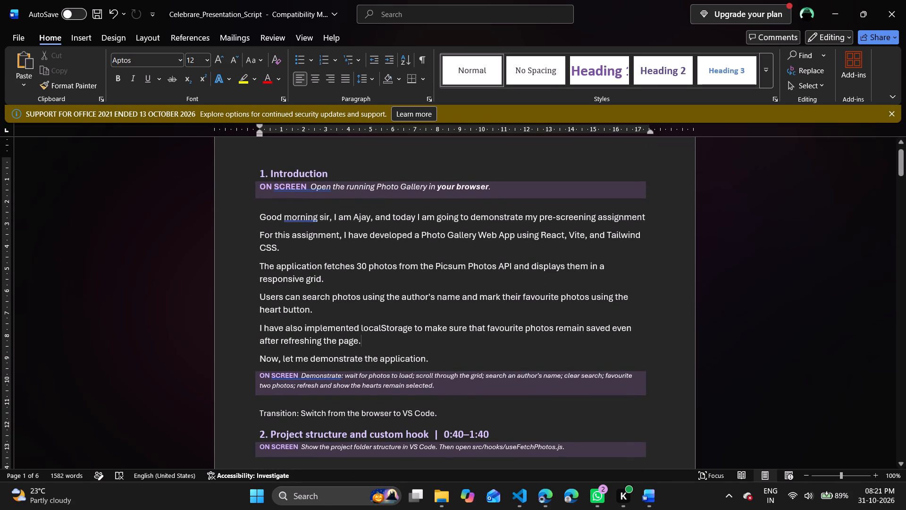
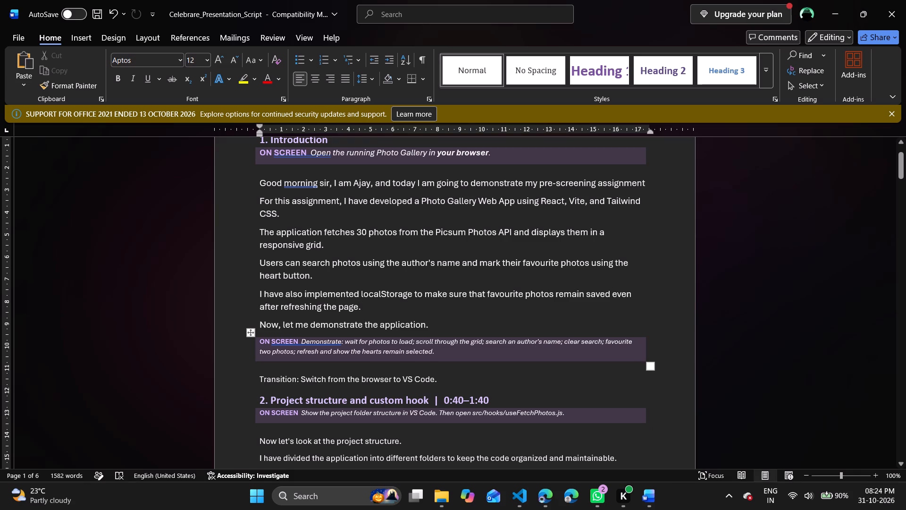
scroll(326, 285, "down", 1)
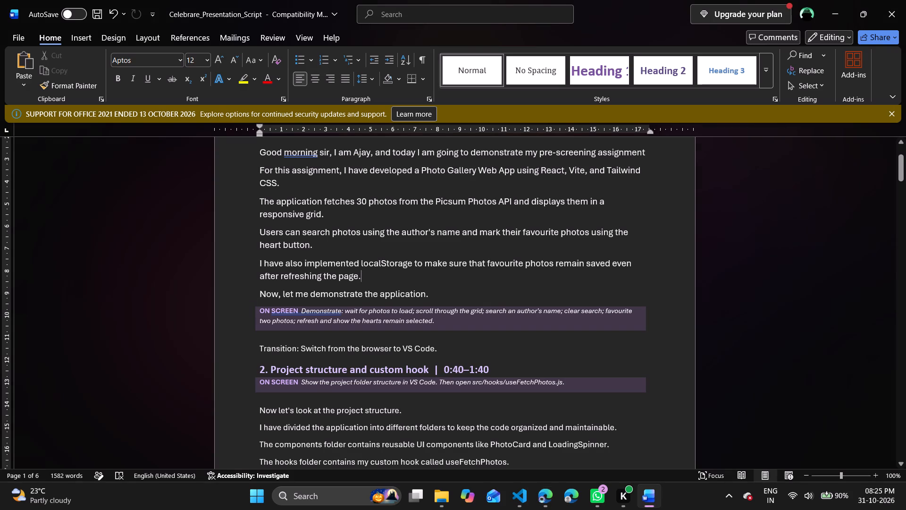
left_click(479, 230)
key("Left")
key("BackSpace")
key("BackSpace")
key("BackSpace")
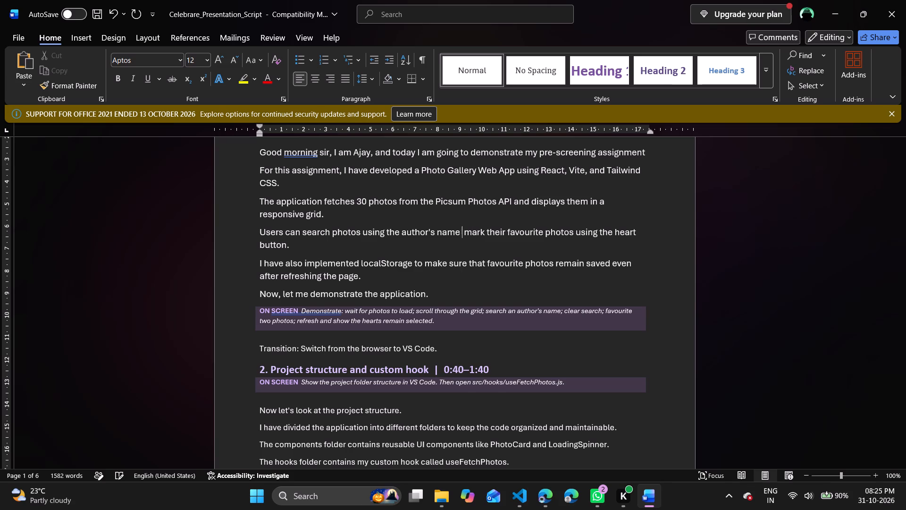
type("....")
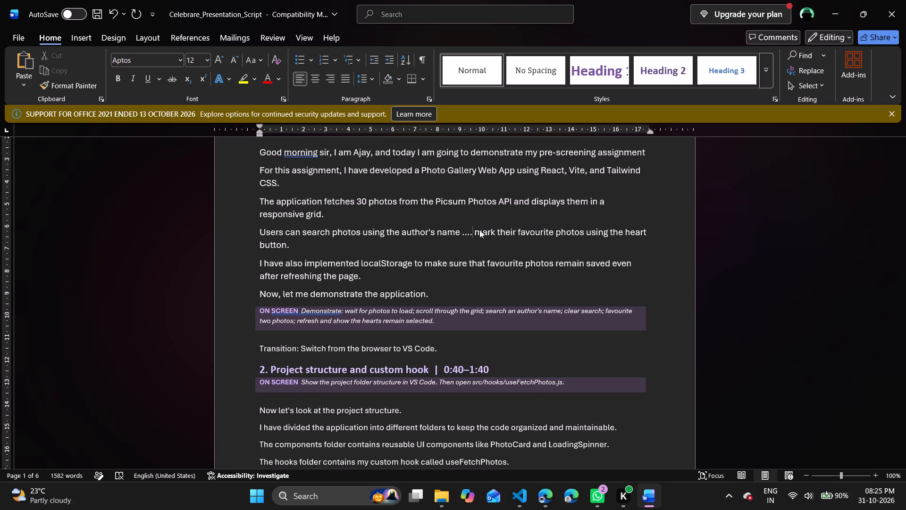
key("Return")
key("Delete")
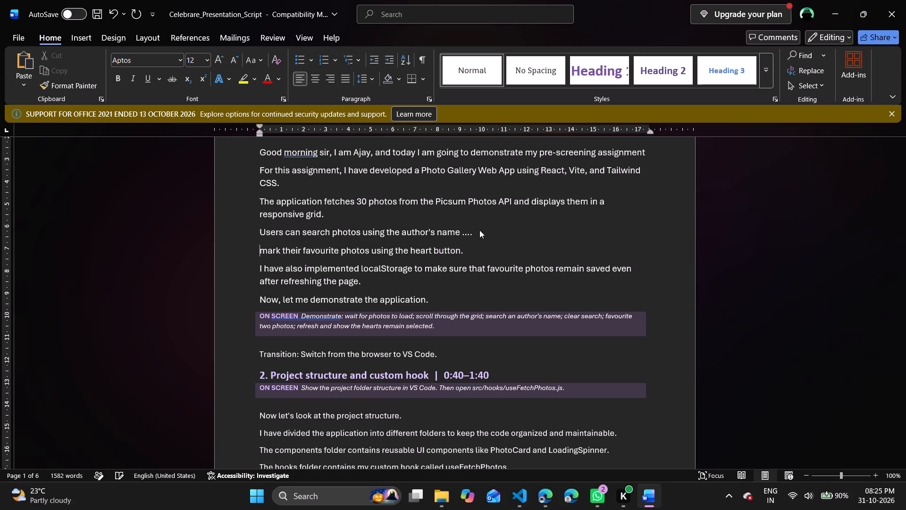
Add "..." after "using the heart button." at the end of the favourites line.
left_click(467, 253)
type("''")
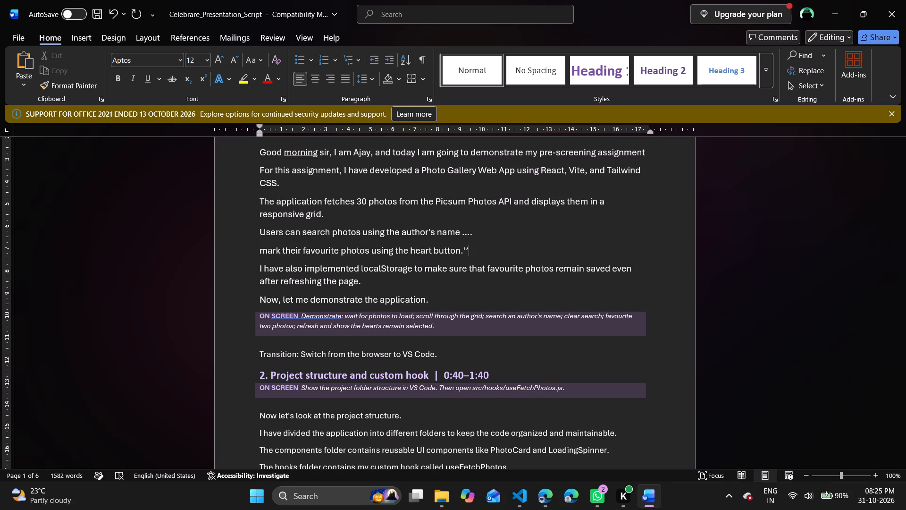
key("BackSpace")
key("BackSpace")
type("...")
Insert "and most interting thing" at the start of the localStorage paragraph, before "I have also implemented".
left_click(259, 267)
type("am")
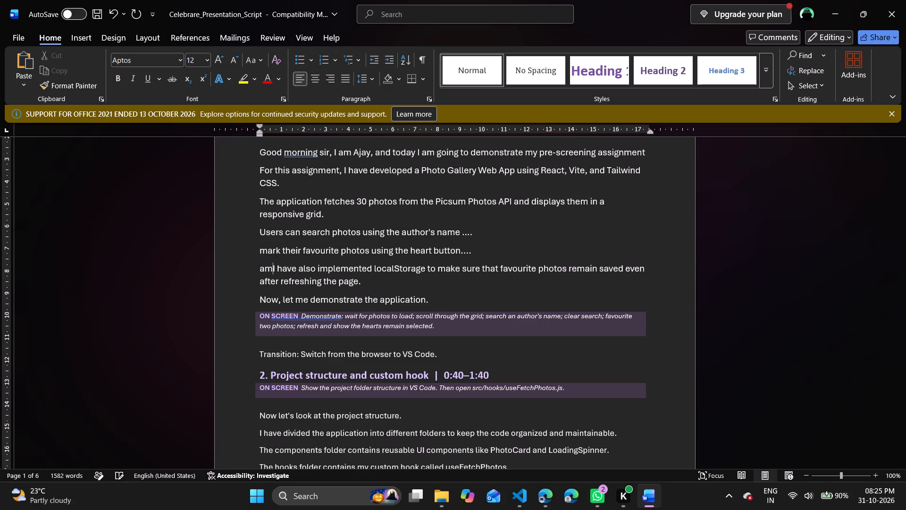
key("BackSpace")
type("nd most interset")
key("BackSpace")
key("BackSpace")
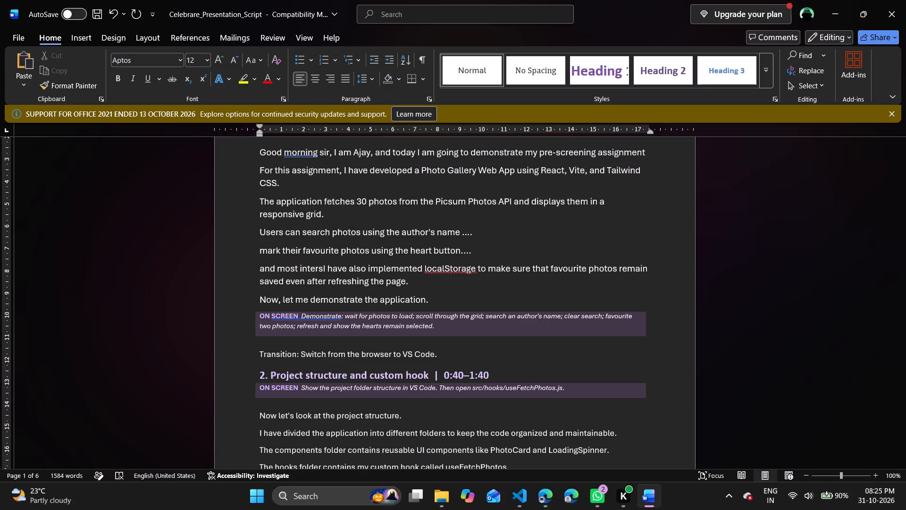
key("e")
key("BackSpace")
key("BackSpace")
type("ting think")
key("BackSpace")
type("g")
key("space")
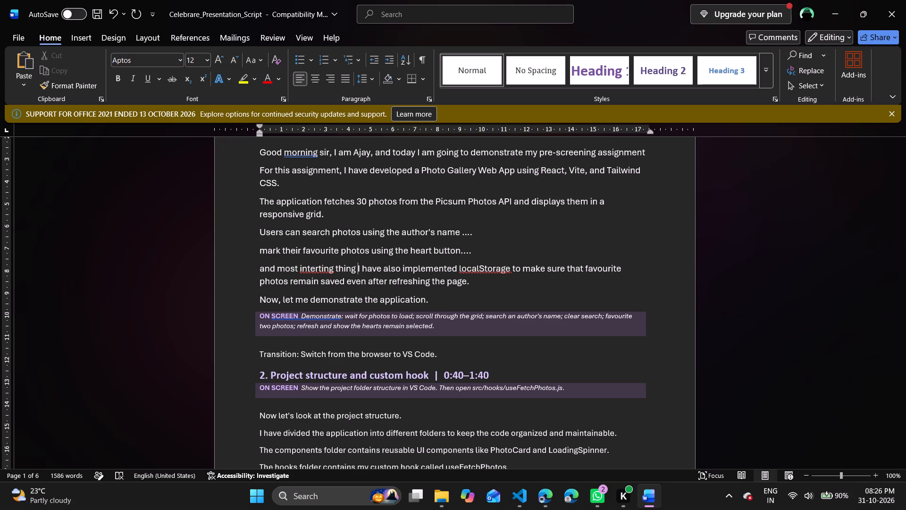
Add two new paragraphs after the localStorage paragraph and enter "So, this" in the first one.
left_click(472, 279)
key("Return")
key("Return")
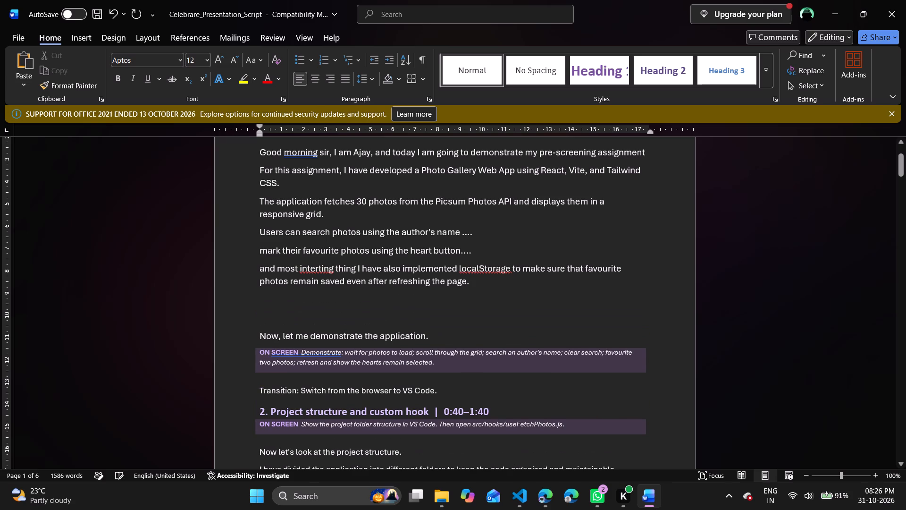
key("Up")
type("So")
key("space")
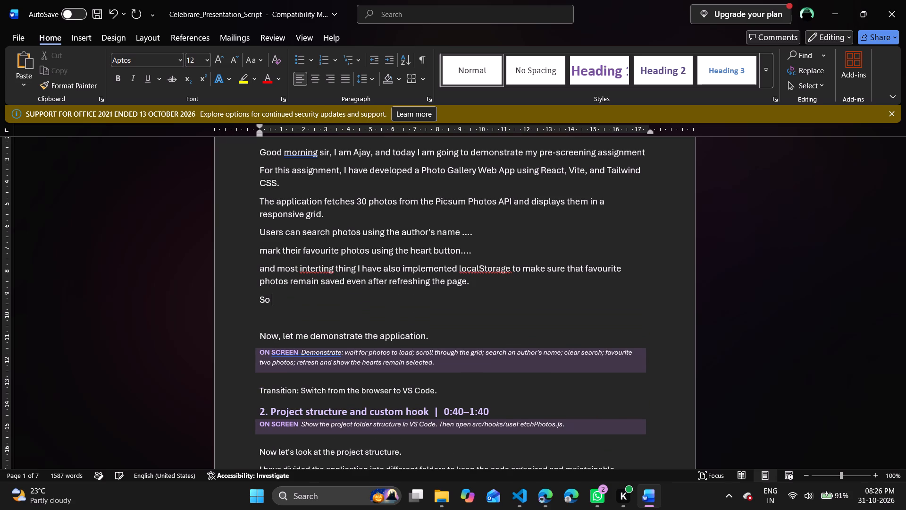
key("BackSpace")
type(", this")
key("space")
Insert the cue "WHILE LOADING.." before "So, this" and add a blank paragraph above that line.
key("Left")
key("Left")
key("Left")
key("Left")
key("Left")
key("Left")
key("Left")
key("Left")
key("Left")
key("shift+w")
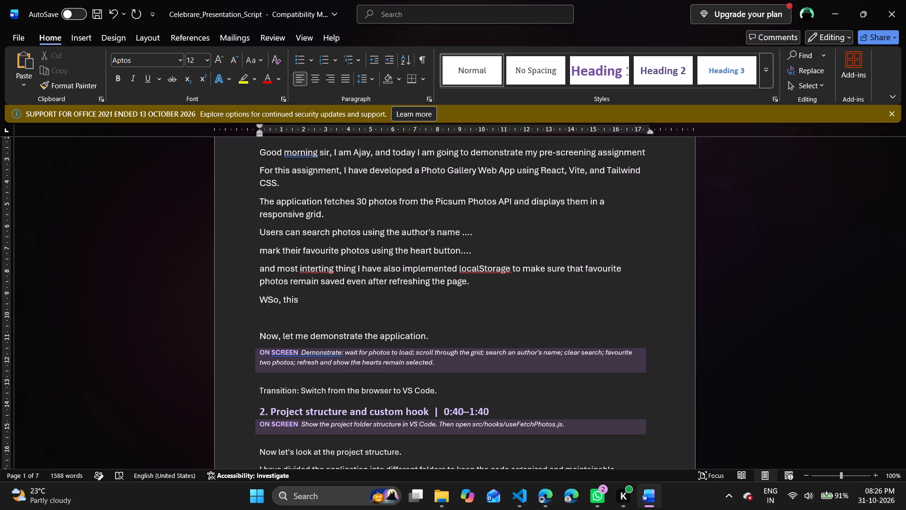
key("Left")
key("Return")
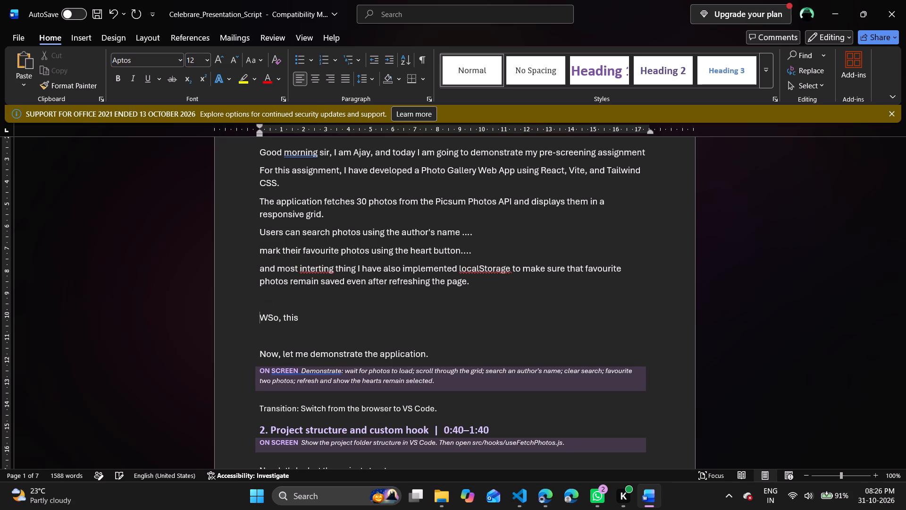
key("Right")
type("Hil")
key("BackSpace")
key("BackSpace")
type("ILE LO")
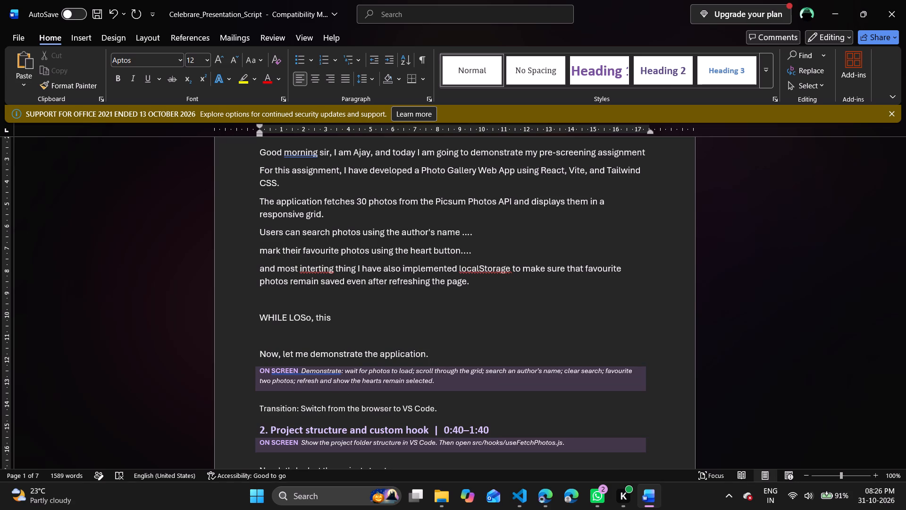
type("ADING")
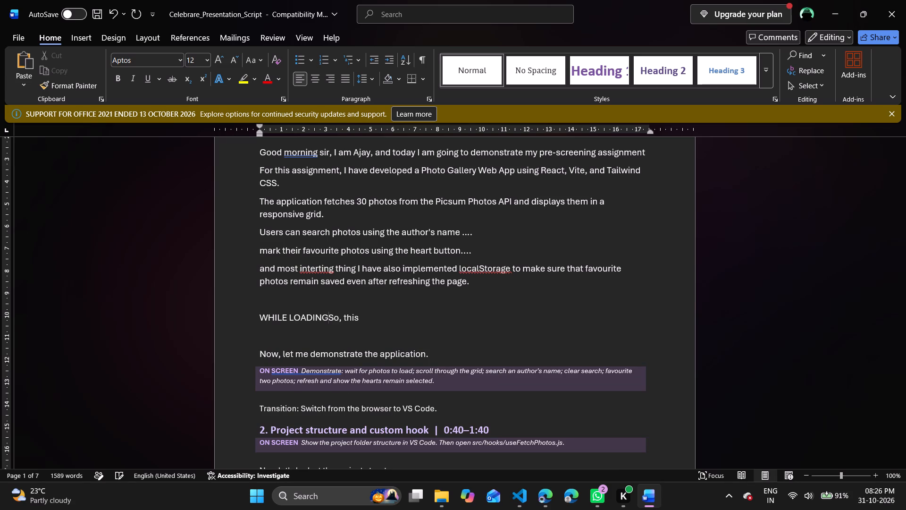
type("..")
key("space")
key("space")
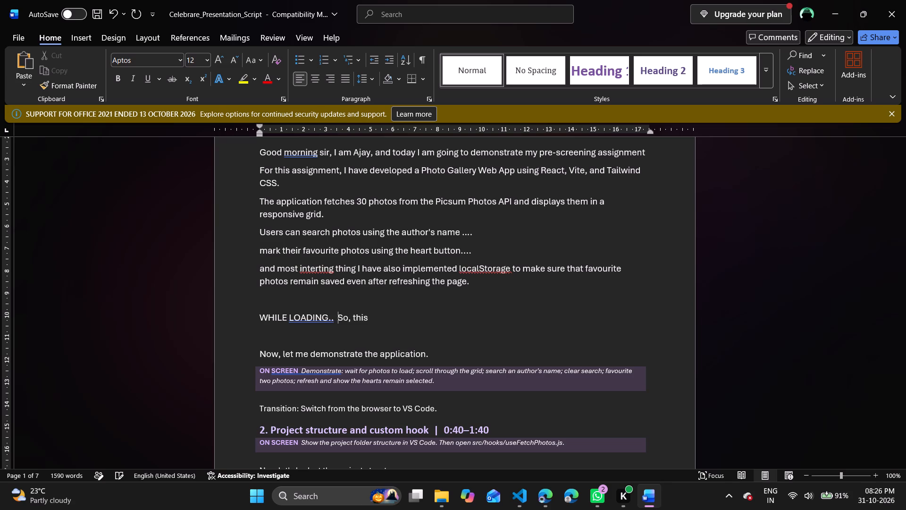
left_click(368, 318)
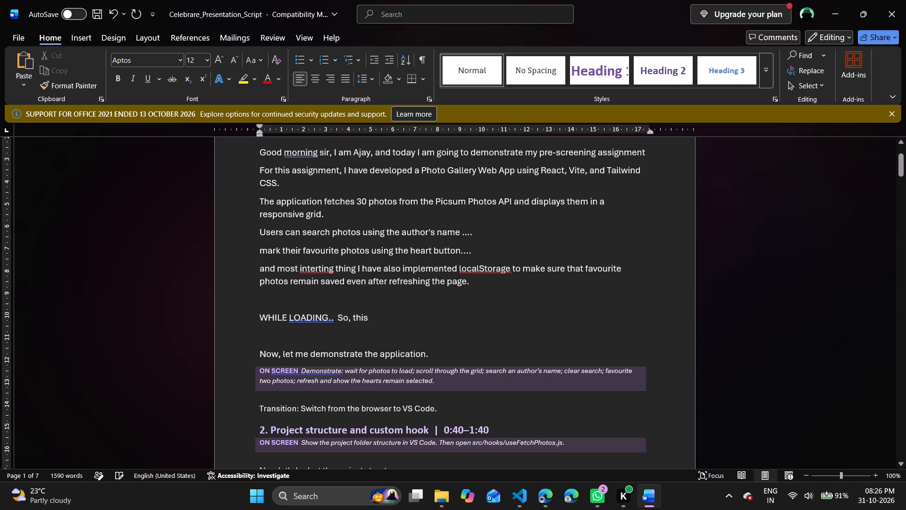
left_click(368, 318)
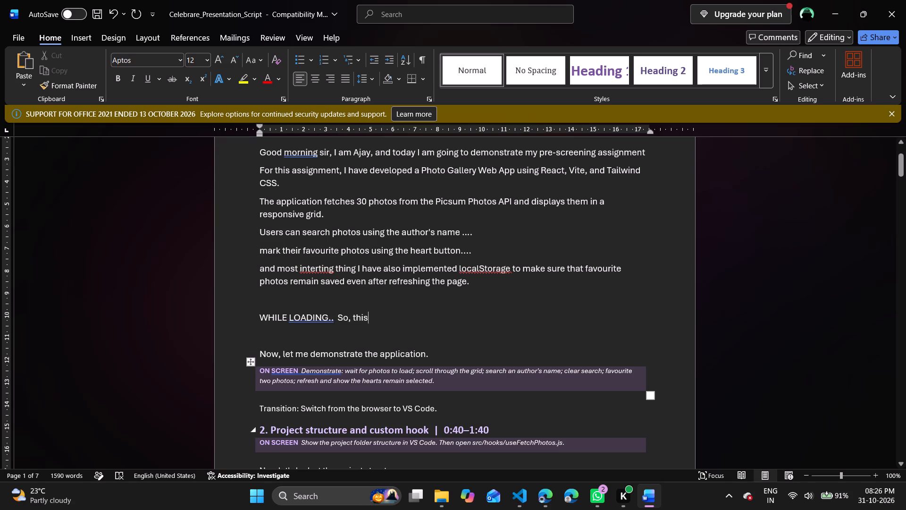
View the running Photo Gallery page in Edge, then switch to VS Code and expand the project's components folder.
left_click(546, 505)
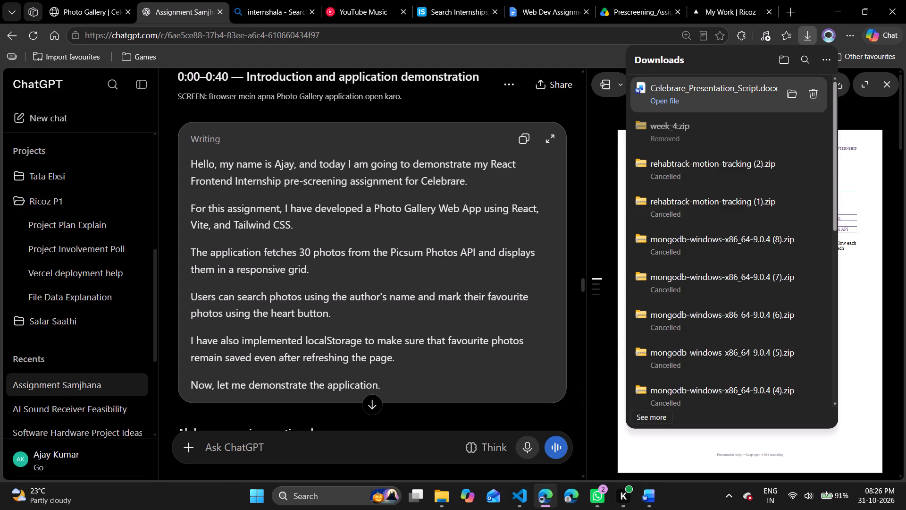
left_click(81, 0)
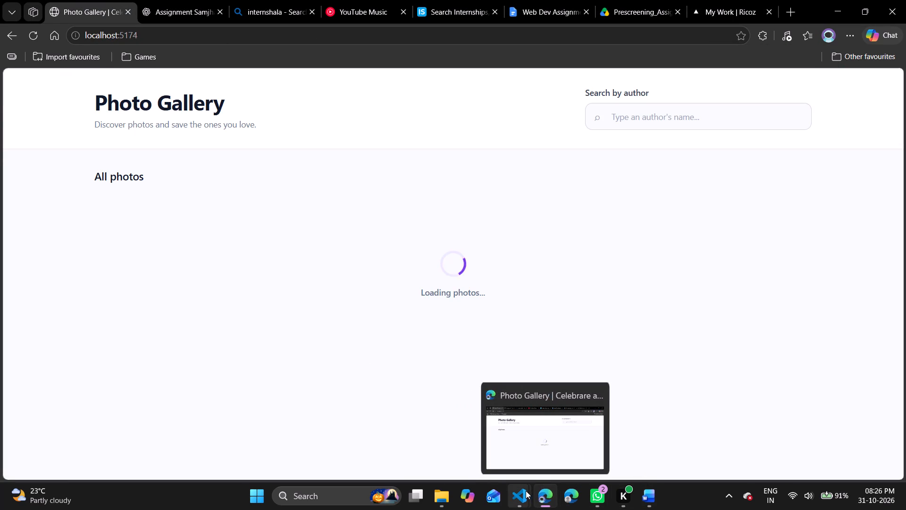
left_click(549, 451)
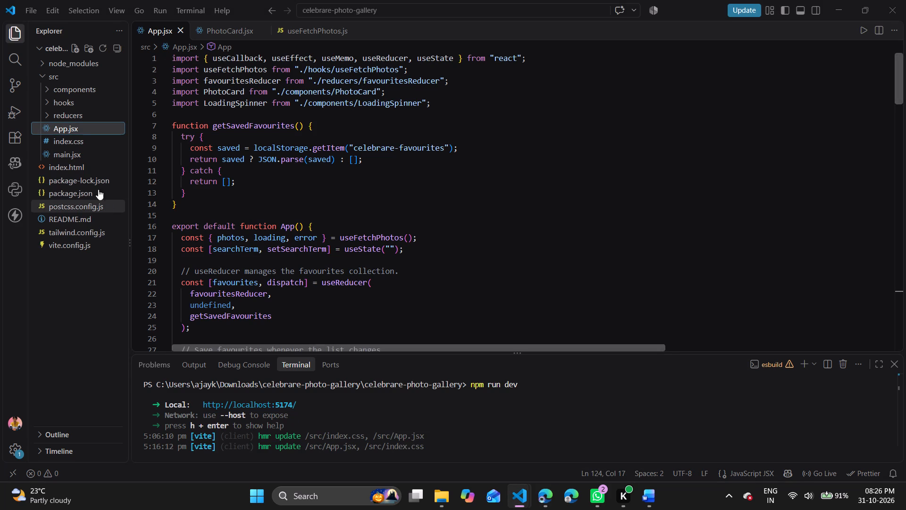
left_click(67, 92)
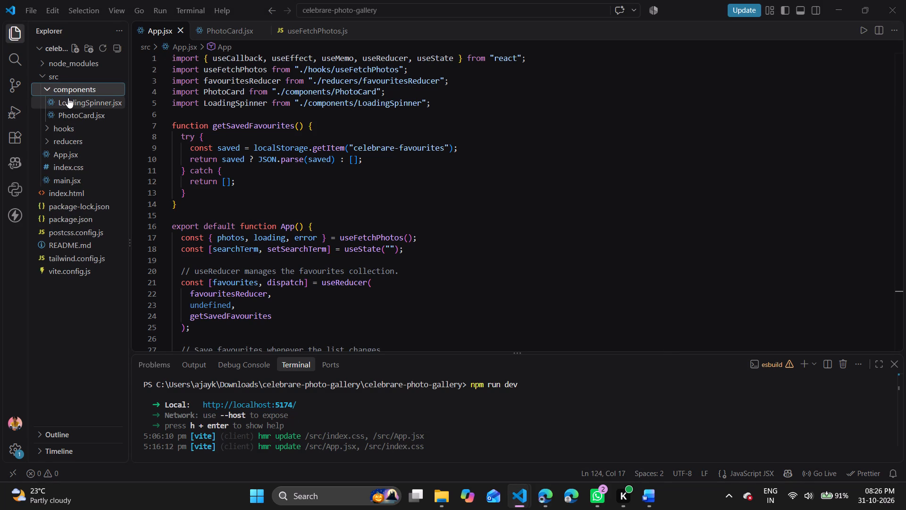
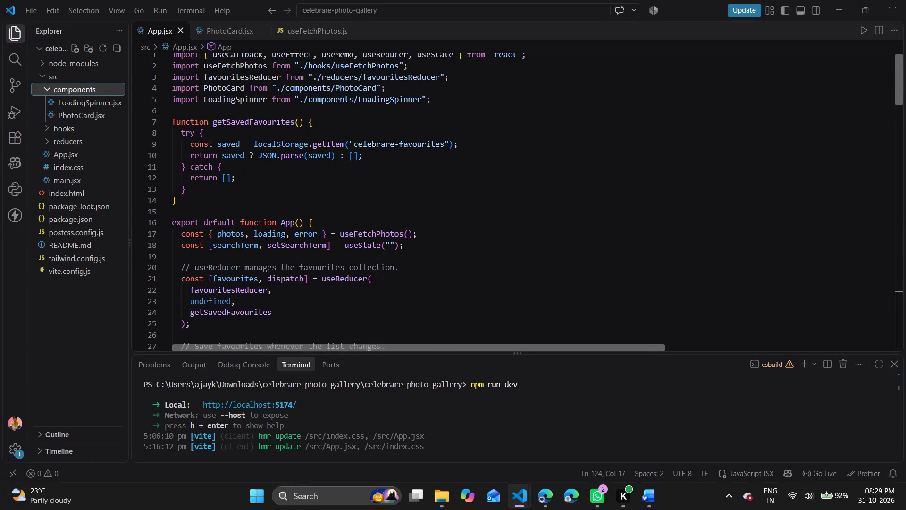
Read App.jsx from its imports through the favourites reducer, callbacks and useMemo photo filtering to the start of the returned markup.
scroll(359, 290, "up", 5)
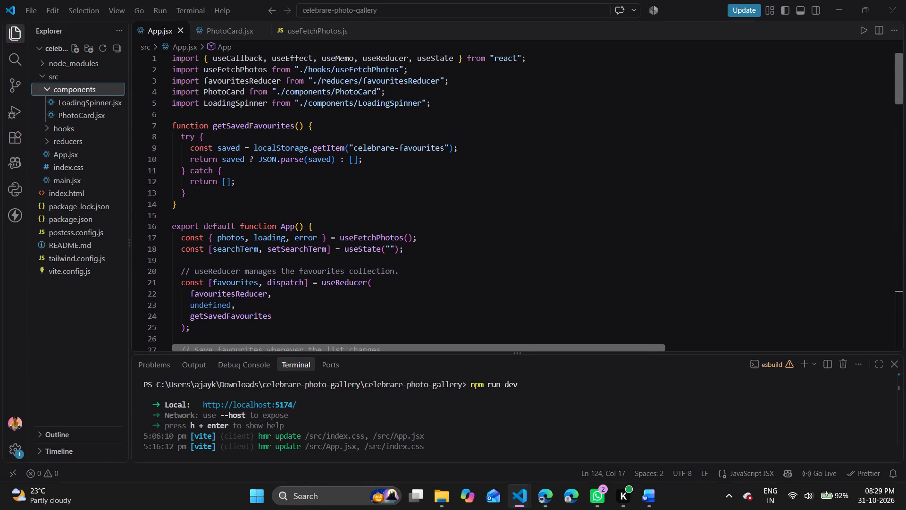
scroll(359, 290, "down", 5)
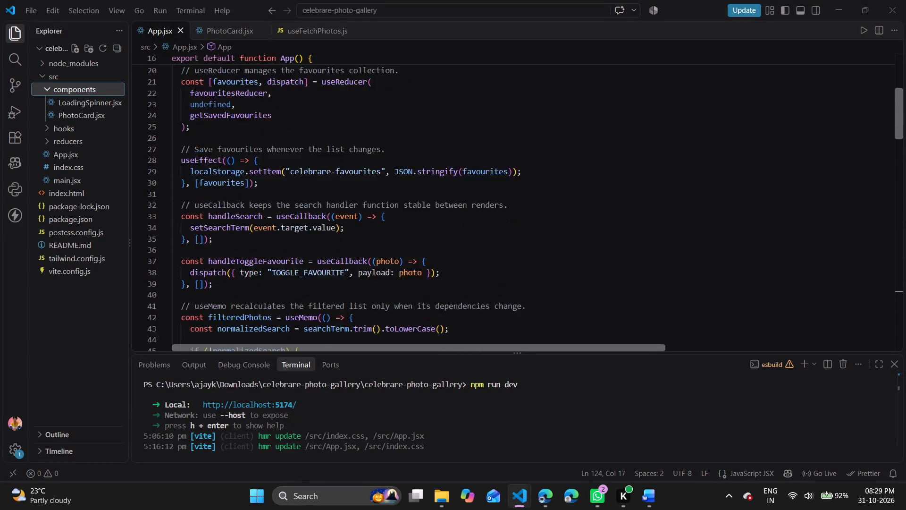
scroll(359, 290, "down", 2)
scroll(359, 290, "up", 5)
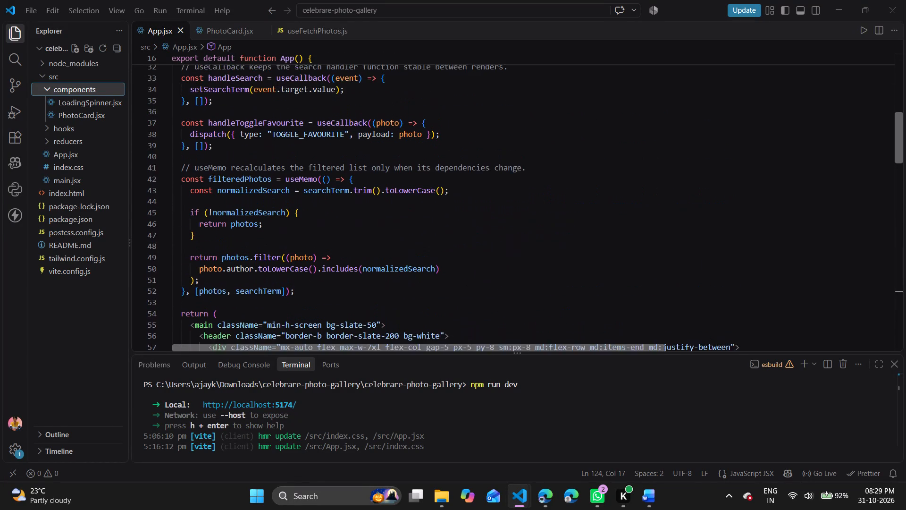
scroll(359, 290, "down", 2)
scroll(359, 290, "left", 1)
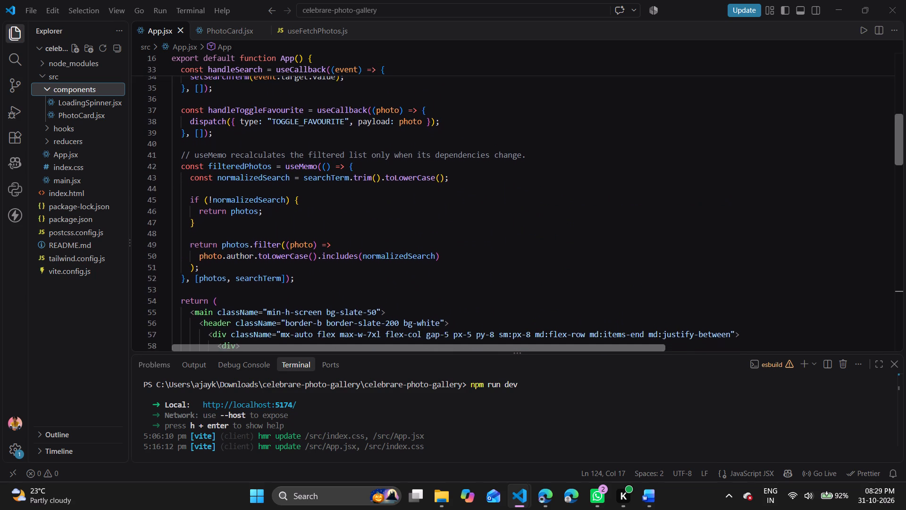
scroll(359, 290, "left", 1)
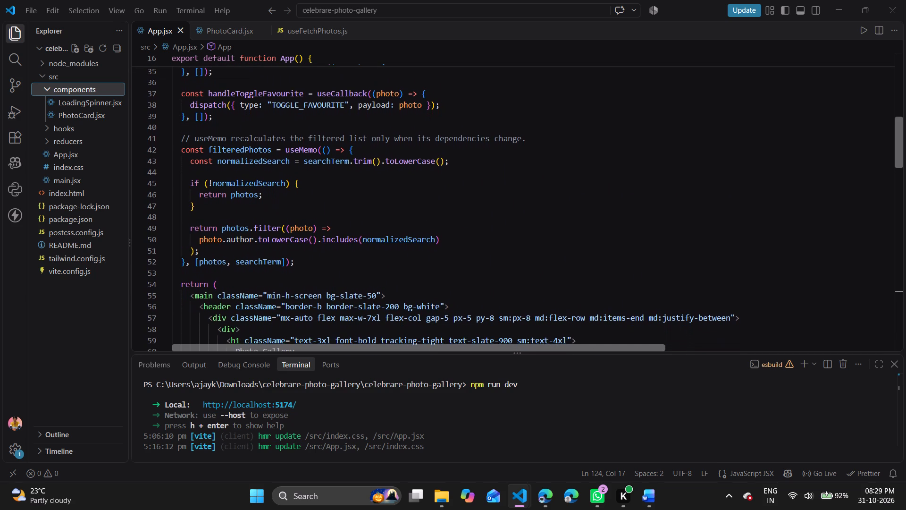
scroll(359, 290, "left", 2)
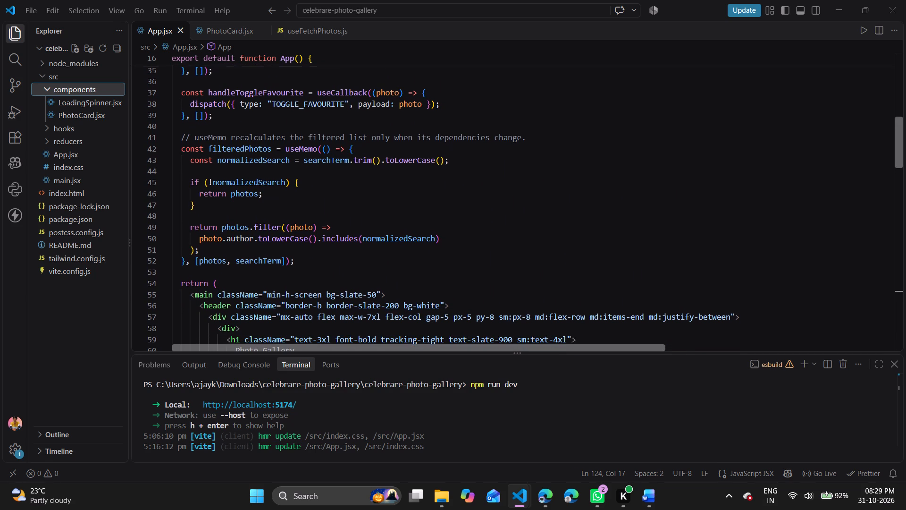
scroll(359, 290, "left", 2)
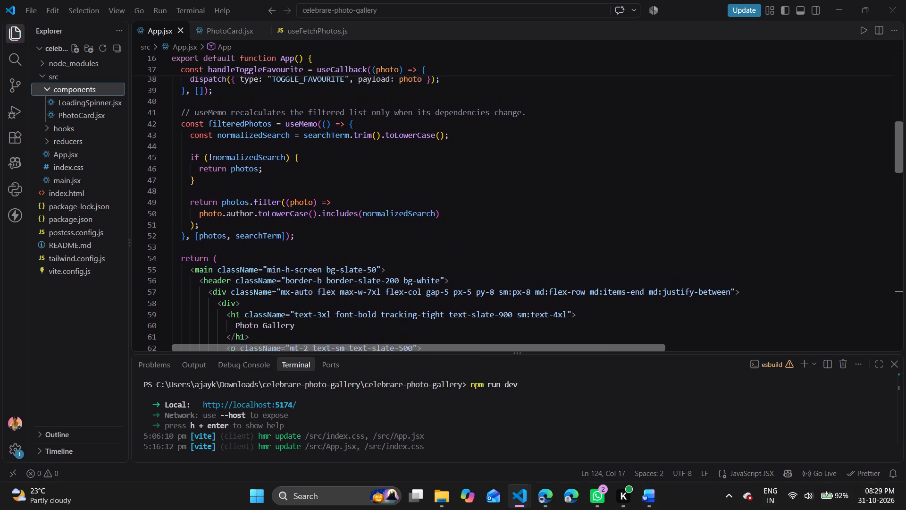
scroll(359, 290, "right", 1)
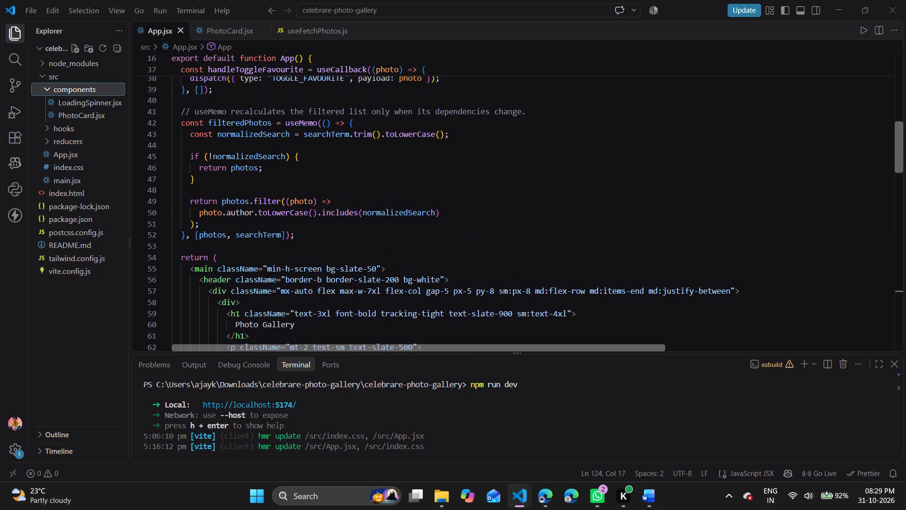
scroll(359, 290, "right", 1)
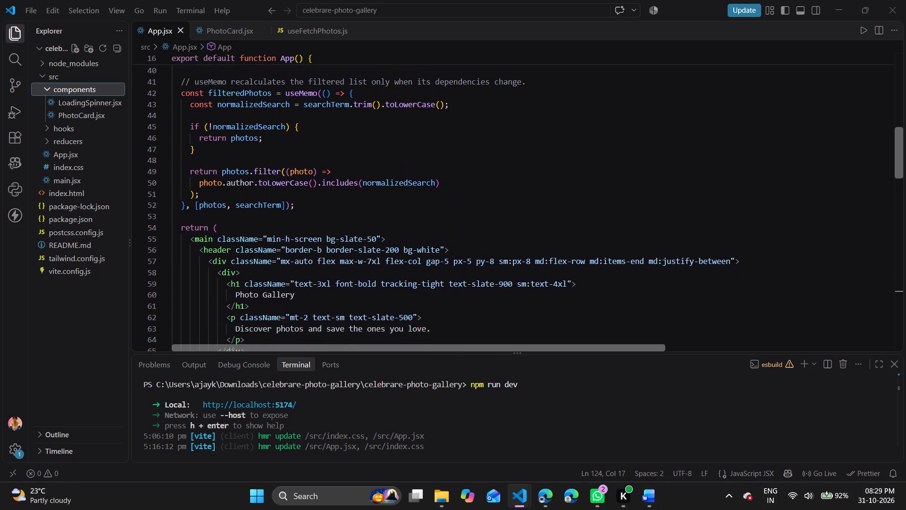
scroll(359, 290, "right", 1)
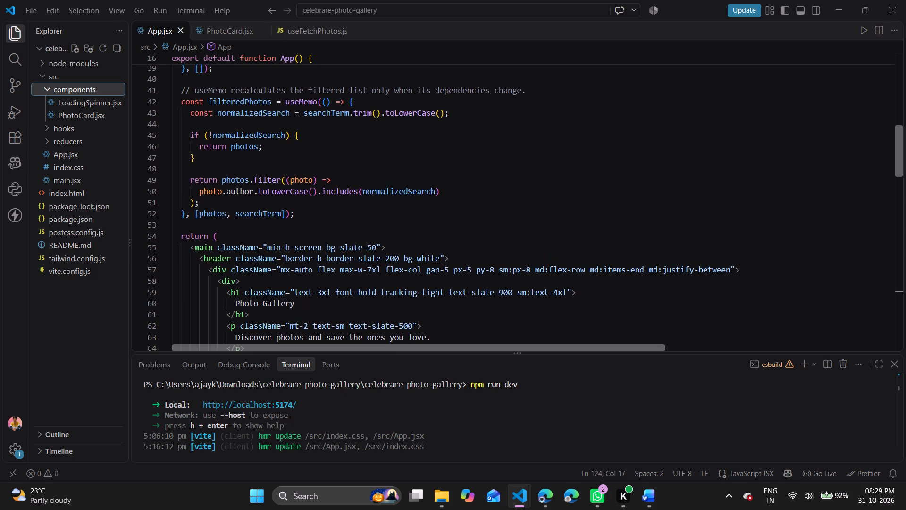
scroll(359, 290, "right", 1)
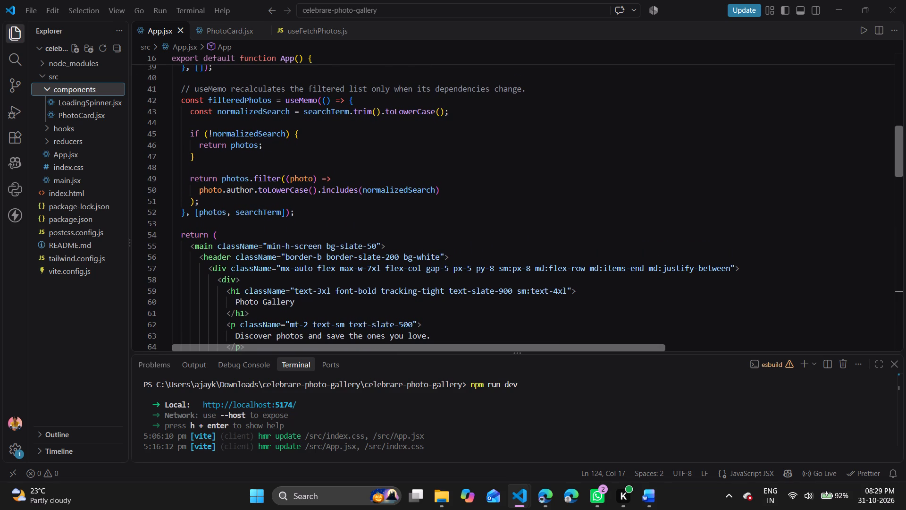
scroll(359, 290, "up", 1)
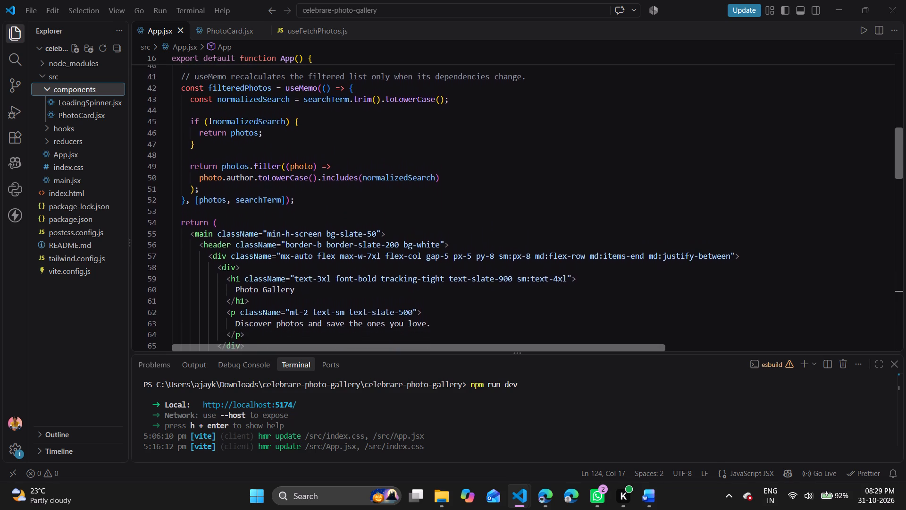
scroll(359, 290, "up", 2)
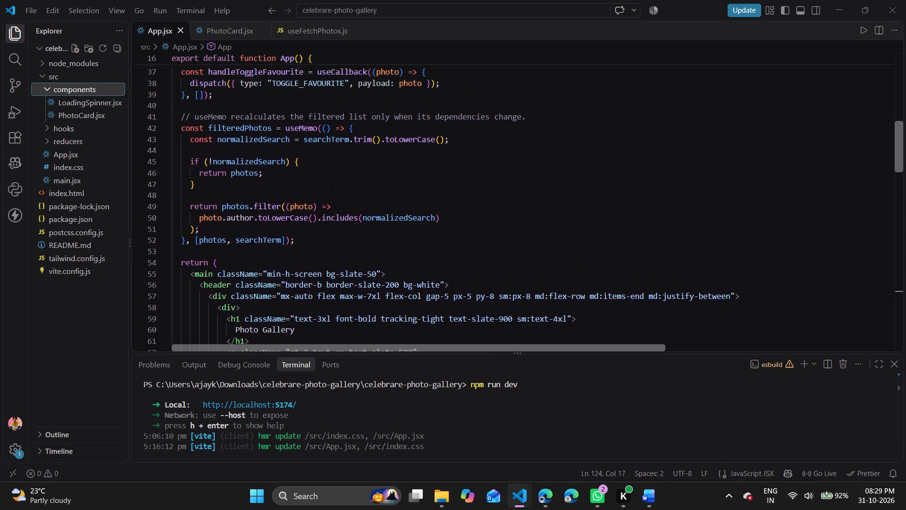
scroll(359, 290, "up", 2)
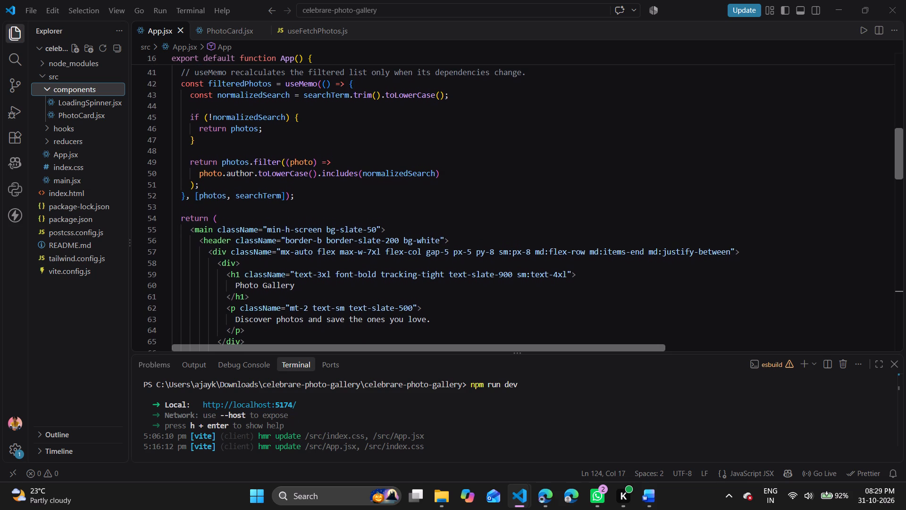
scroll(359, 290, "up", 1)
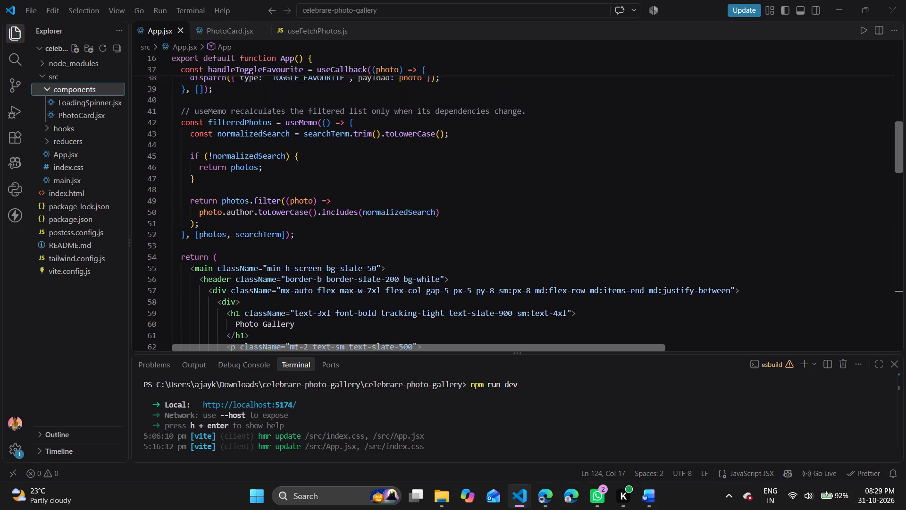
scroll(359, 290, "up", 1)
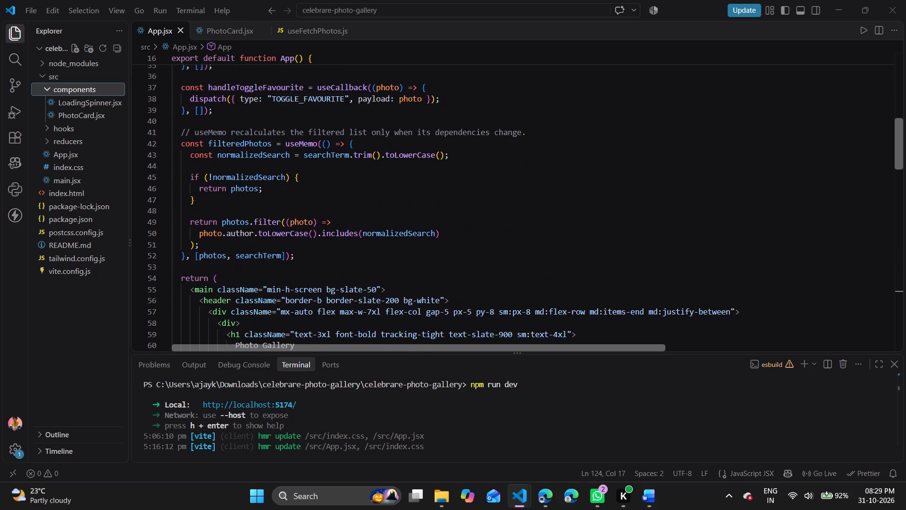
scroll(359, 290, "up", 1)
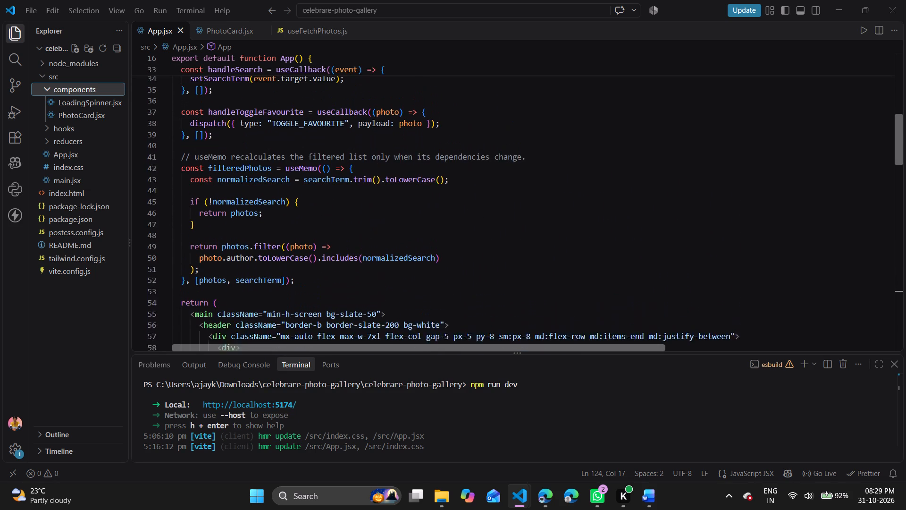
Review App.jsx again from the top down to the conditional rendering of LoadingSpinner, the error message and the empty search result.
scroll(359, 290, "up", 8)
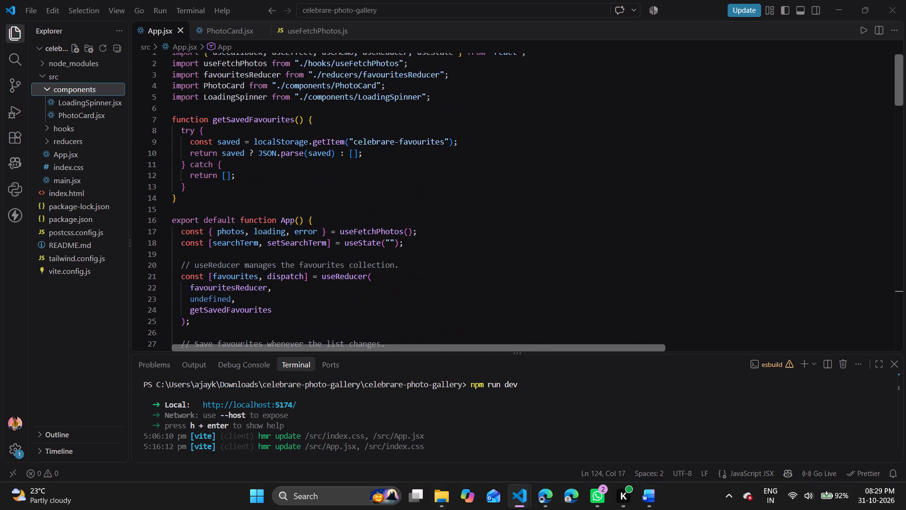
scroll(361, 278, "up", 2)
scroll(361, 278, "down", 5)
scroll(361, 278, "up", 6)
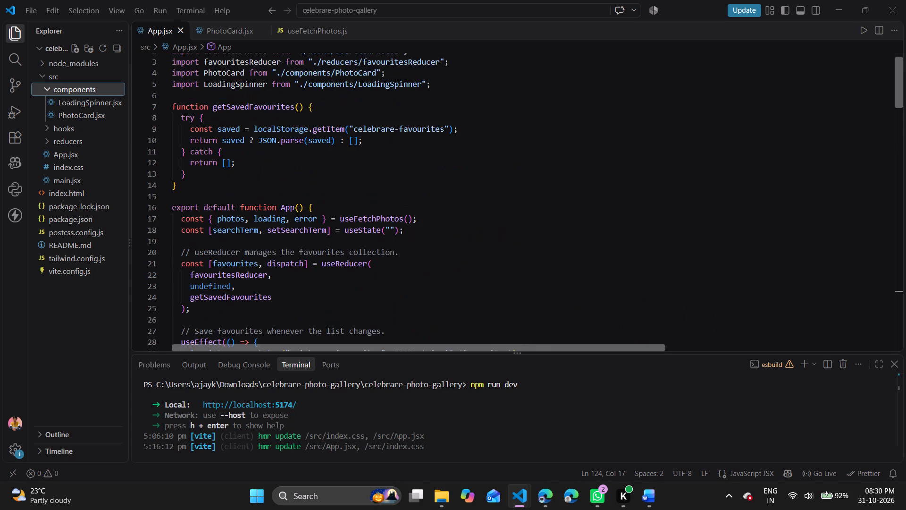
scroll(361, 278, "down", 8)
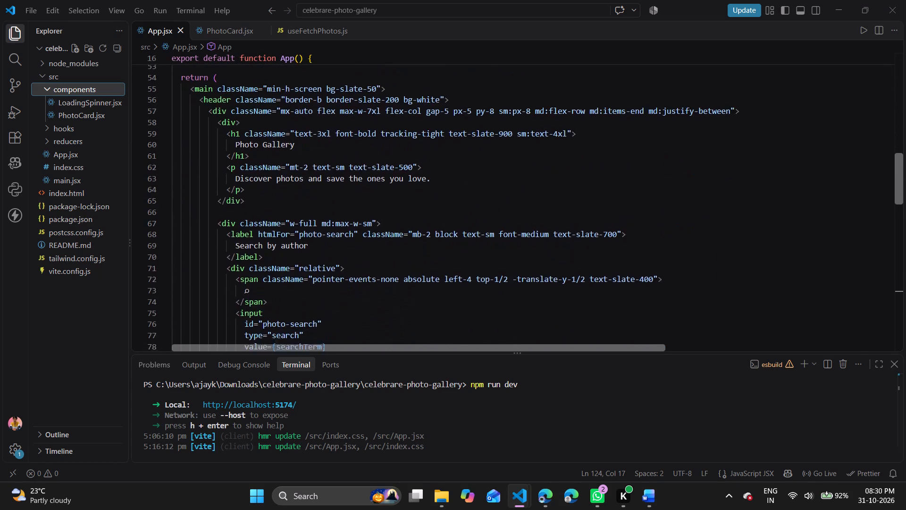
scroll(361, 278, "down", 1)
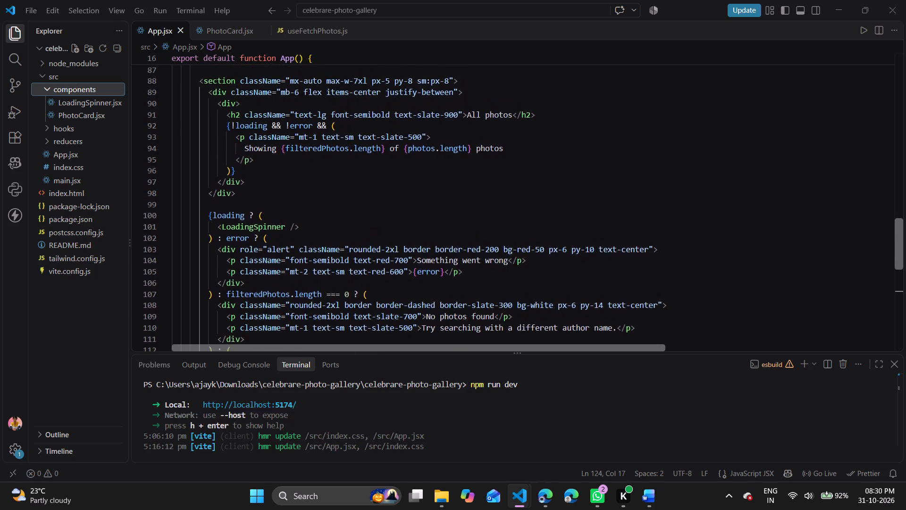
scroll(361, 278, "down", 2)
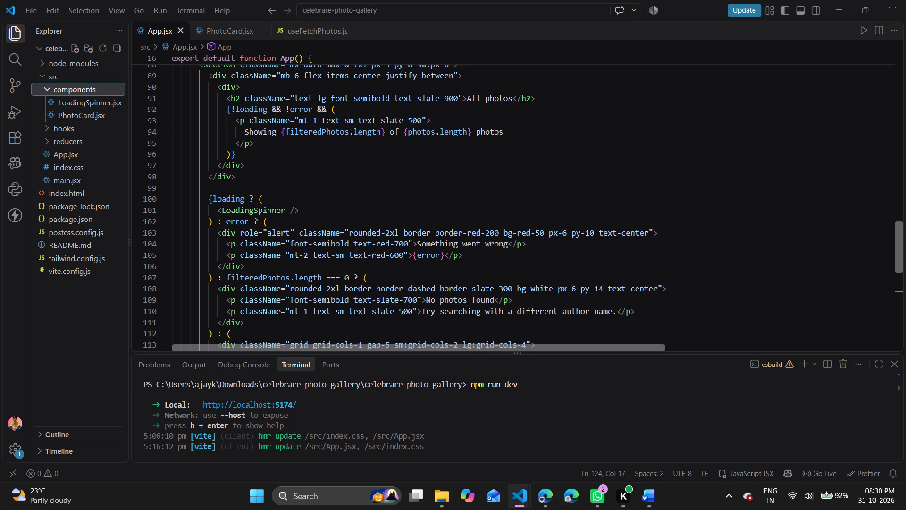
Re-examine the saved-favourites and useFetchPhotos code at the start of App.jsx, and check the running Photo Gallery page in Edge.
scroll(361, 278, "up", 9)
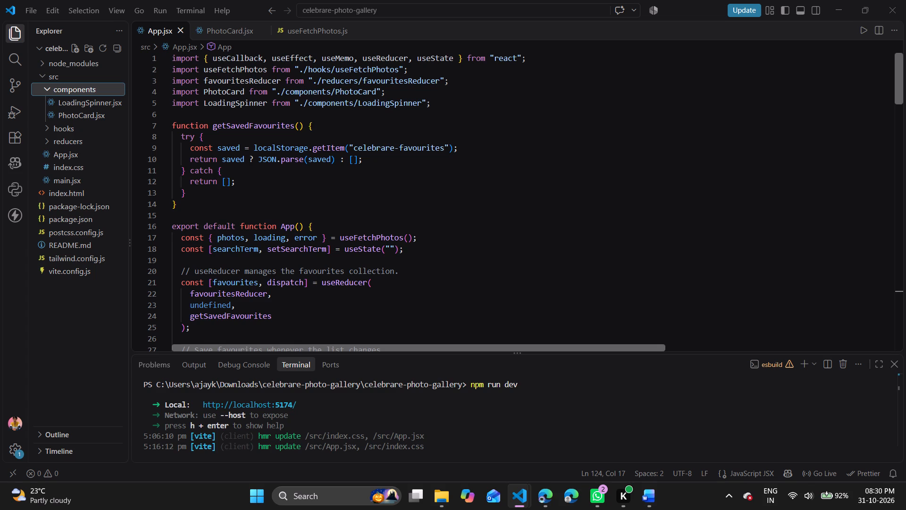
scroll(361, 278, "left", 1)
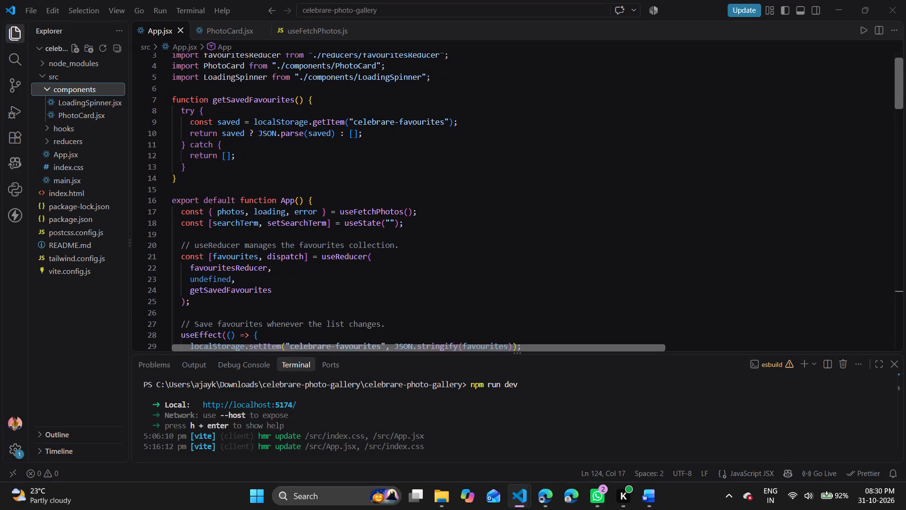
scroll(361, 278, "left", 1)
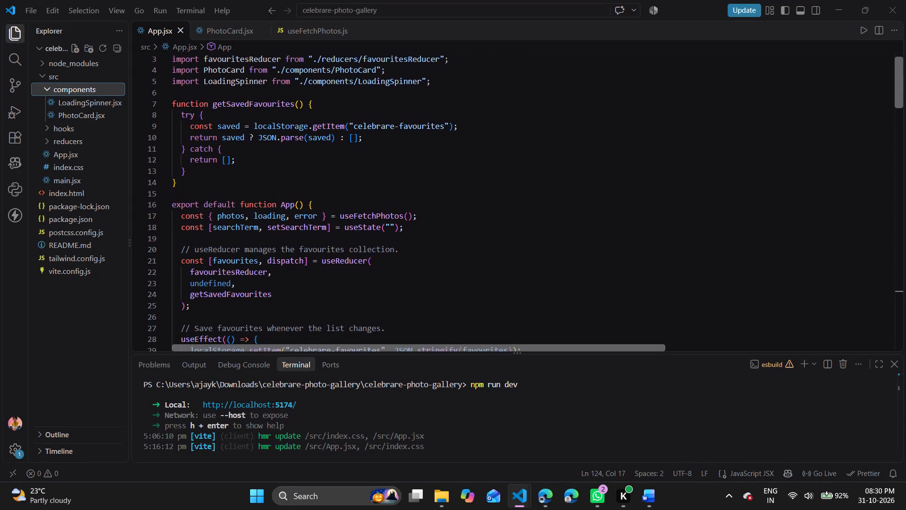
scroll(361, 278, "left", 3)
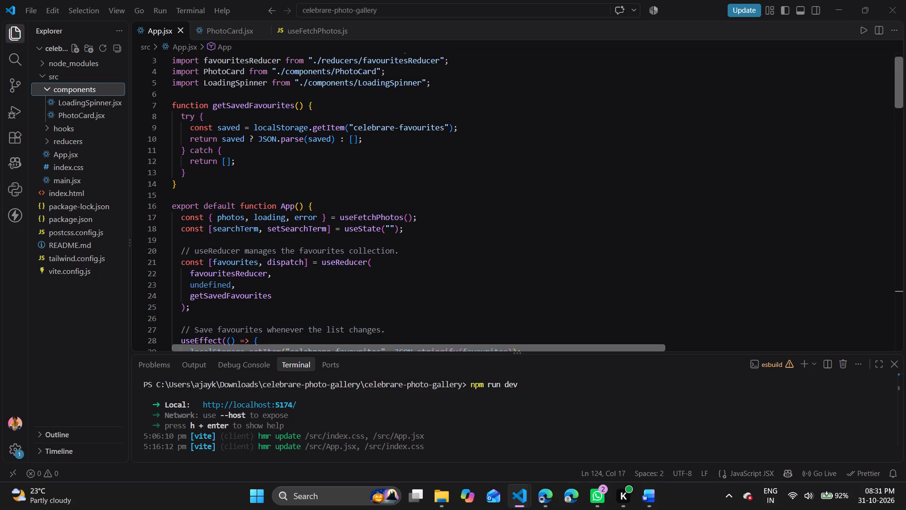
key("alt+Tab")
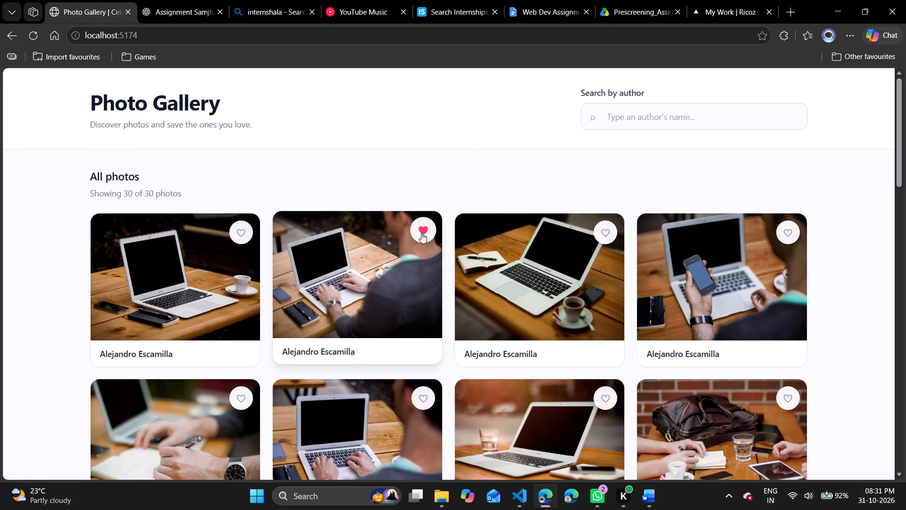
key("alt+Tab")
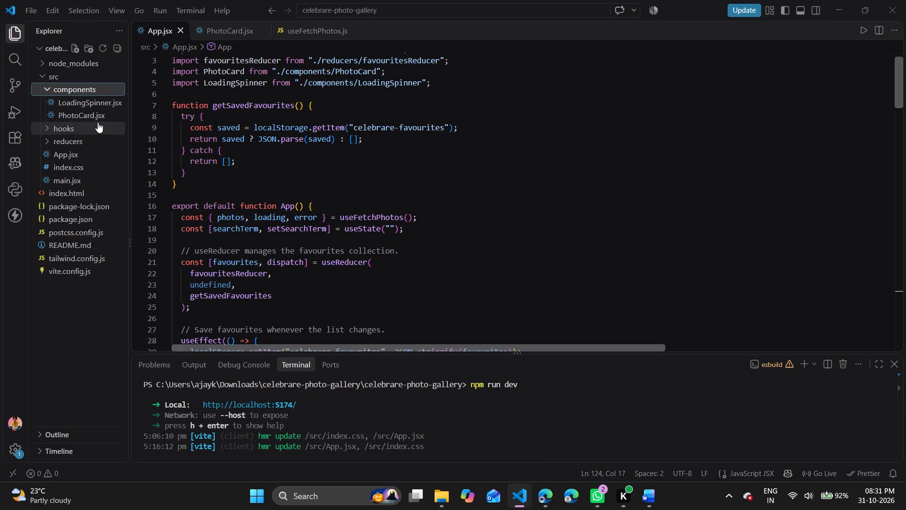
Switch to the Word script and continue the "WHILE LOADING.." line after "So, this" with "is loading spinner that comes".
left_click(653, 509)
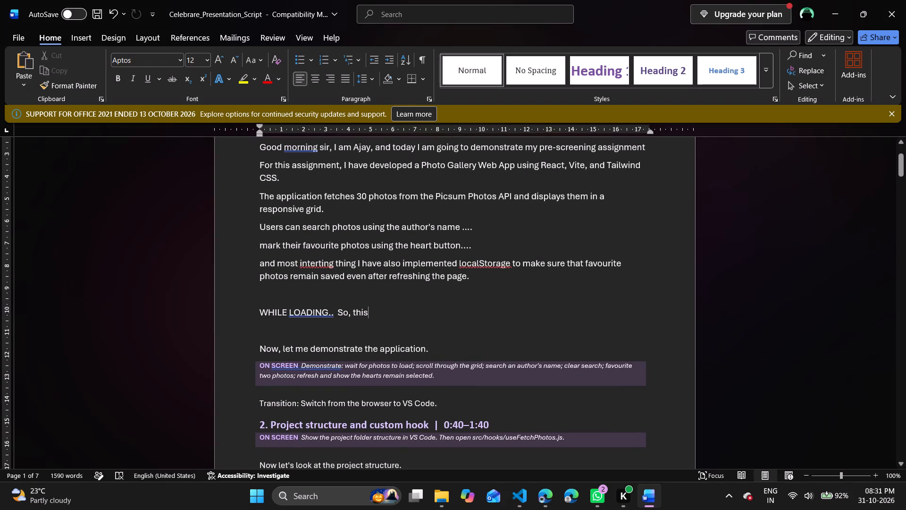
key("space")
type("is loading")
key("space")
type("spinner wha")
key("BackSpace")
key("BackSpace")
key("BackSpace")
key("BackSpace")
key("space")
type("that")
key("space")
type("co")
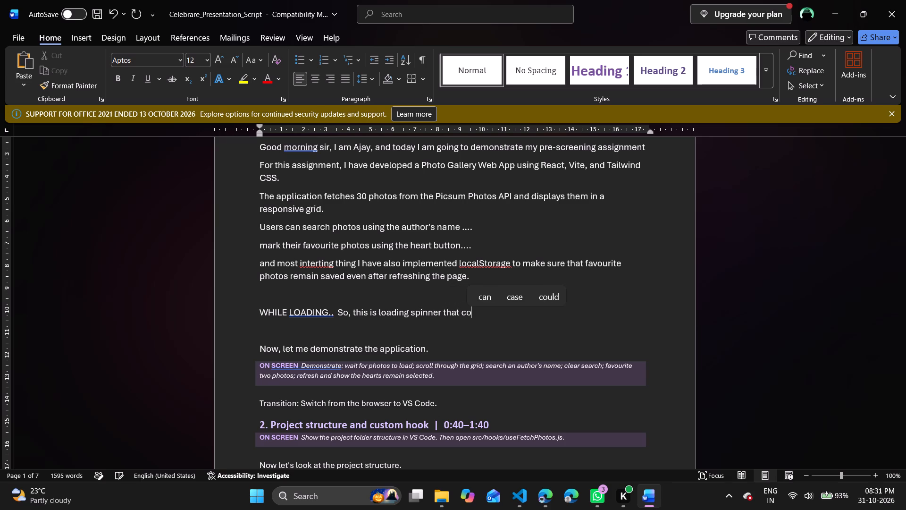
type("mes")
key("space")
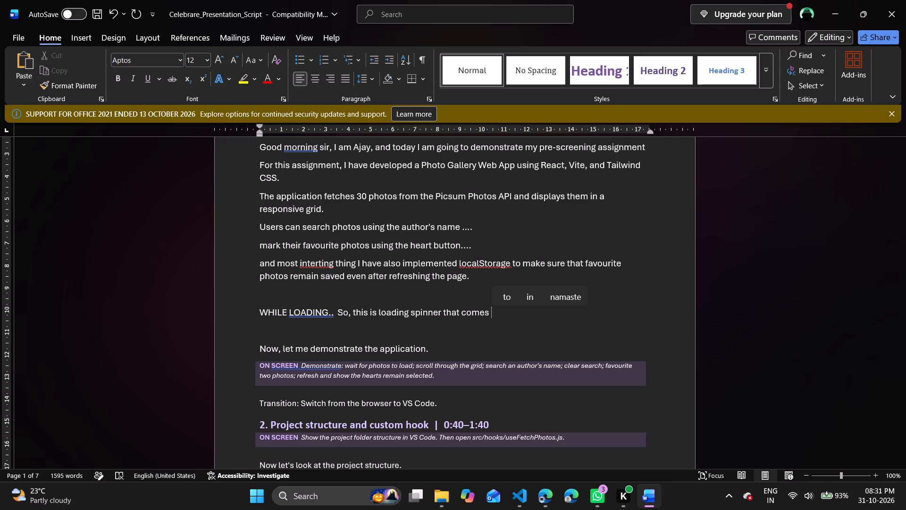
Complete the loading spinner sentence with "while loading" after "comes".
type("ag")
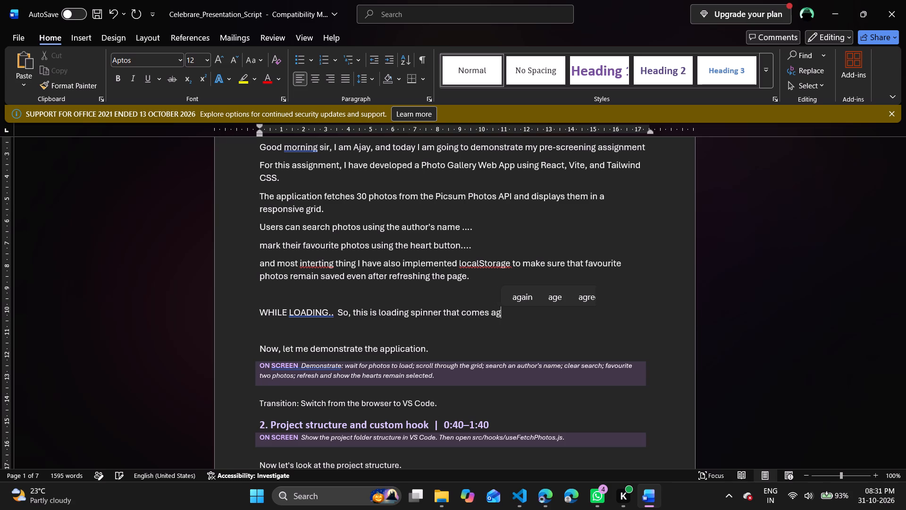
key("BackSpace")
type("fter")
key("space")
key("BackSpace")
key("BackSpace")
key("BackSpace")
key("BackSpace")
key("BackSpace")
key("BackSpace")
type("while loading")
key("space")
key("space")
key("space")
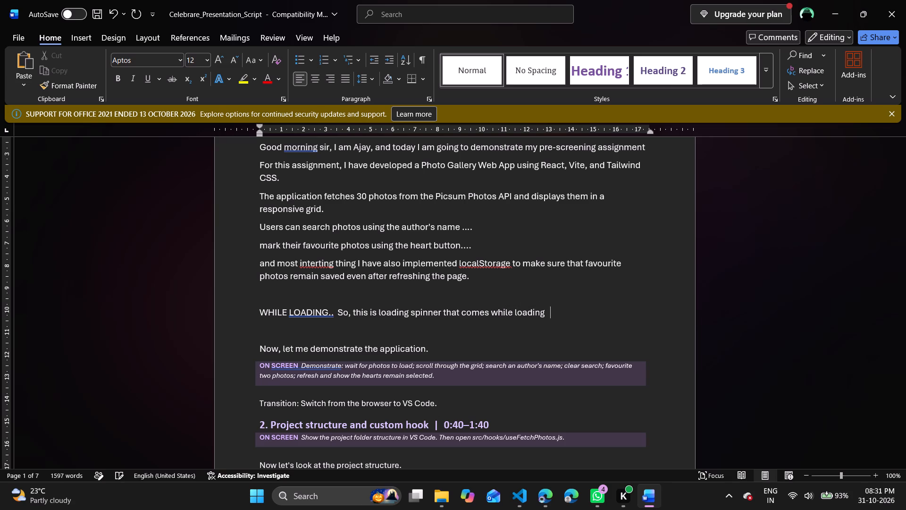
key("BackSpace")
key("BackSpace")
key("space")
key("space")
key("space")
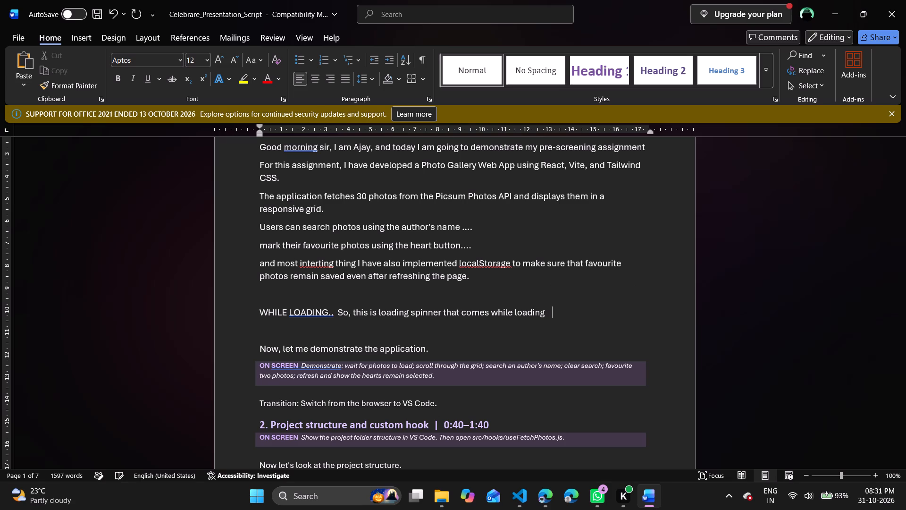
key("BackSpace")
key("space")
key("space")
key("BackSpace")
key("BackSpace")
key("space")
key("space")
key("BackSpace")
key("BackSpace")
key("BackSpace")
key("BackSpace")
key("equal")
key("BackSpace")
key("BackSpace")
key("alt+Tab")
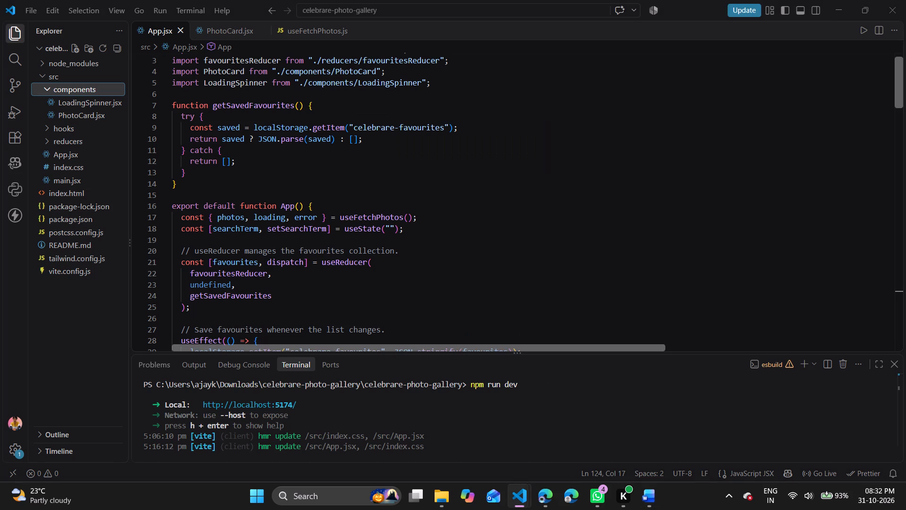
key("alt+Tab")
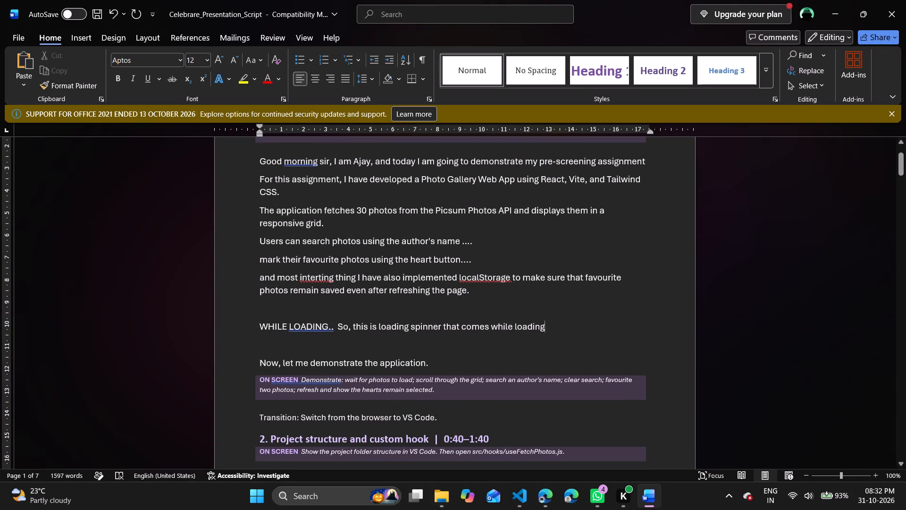
Reread the presentation script from the Introduction heading down to the project structure and custom hook section.
scroll(360, 237, "up", 1)
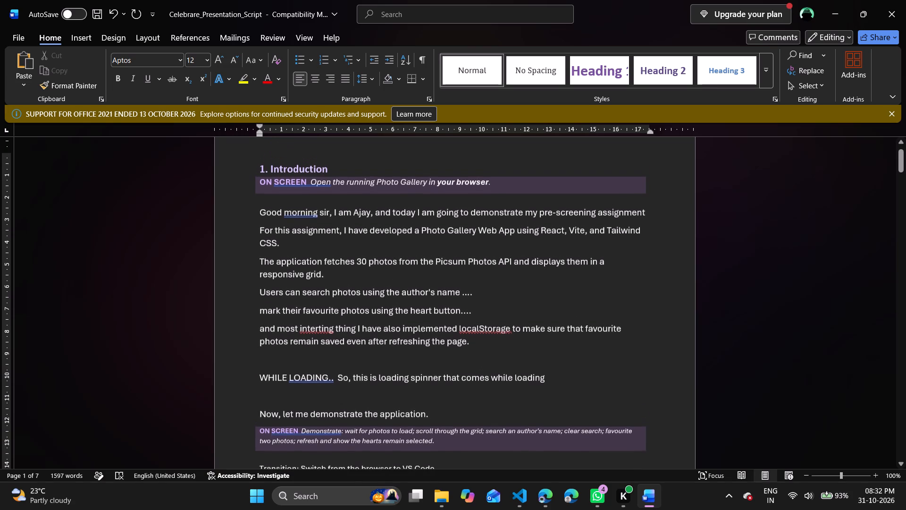
scroll(360, 237, "up", 1)
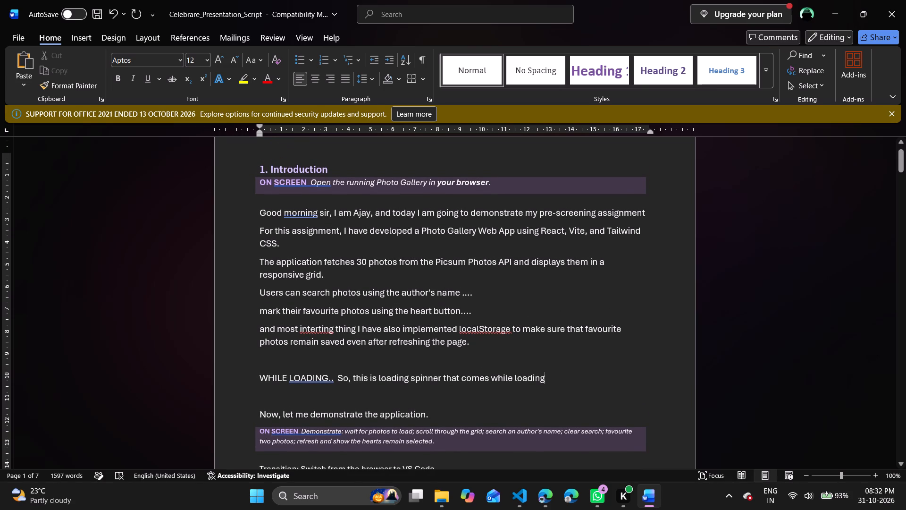
scroll(423, 357, "up", 1)
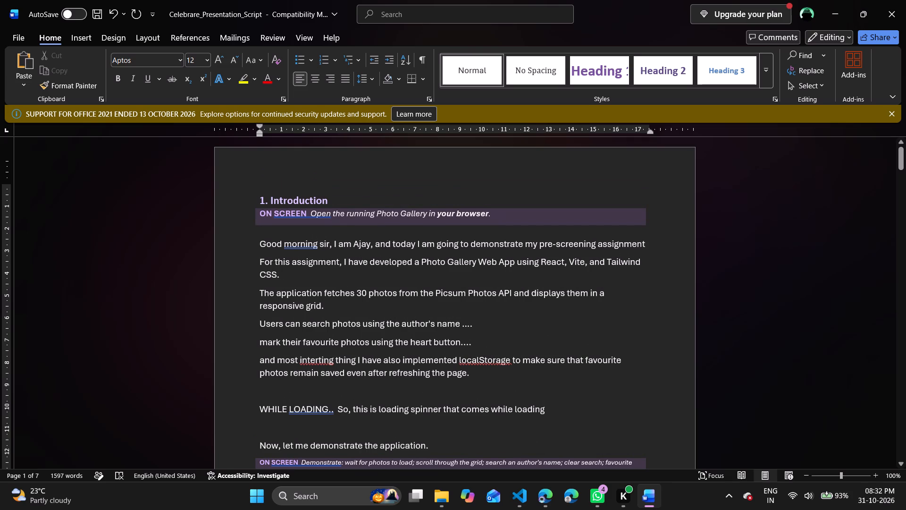
left_click(306, 306)
left_click(324, 310)
scroll(324, 310, "down", 3)
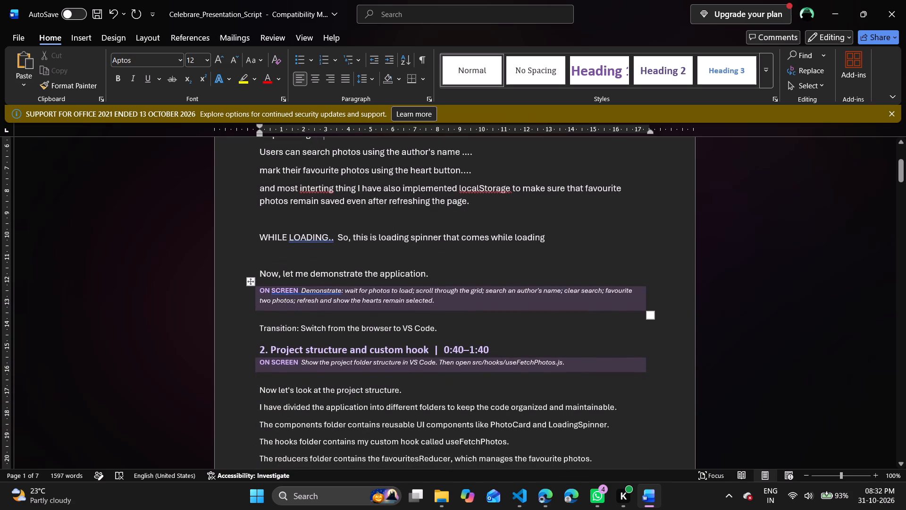
Switch to VS Code and examine the PhotoCard.jsx component, including its image, favourite button and author caption code.
key("alt+Tab")
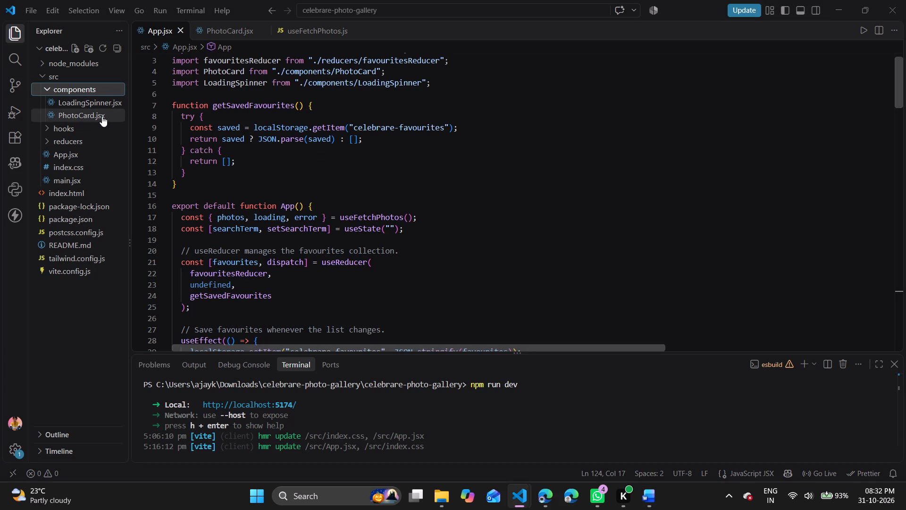
left_click(101, 116)
scroll(229, 170, "up", 1)
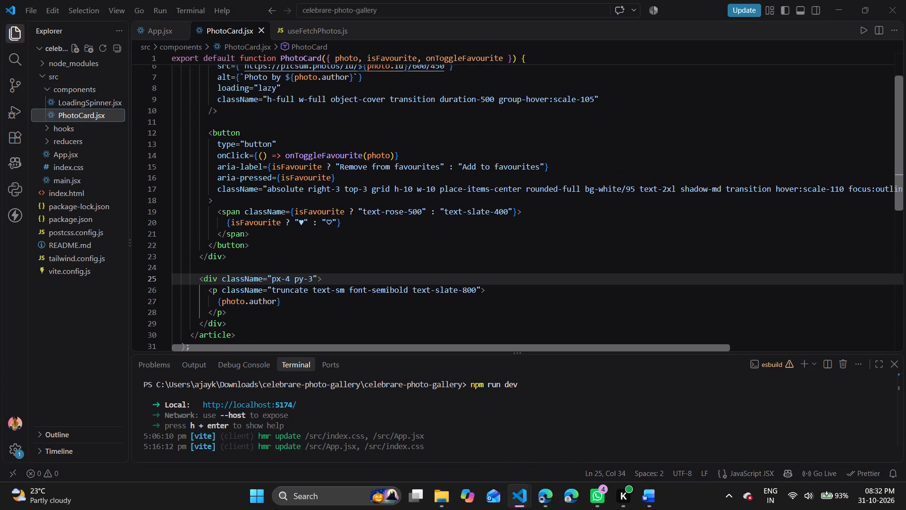
scroll(229, 170, "up", 2)
scroll(229, 170, "down", 1)
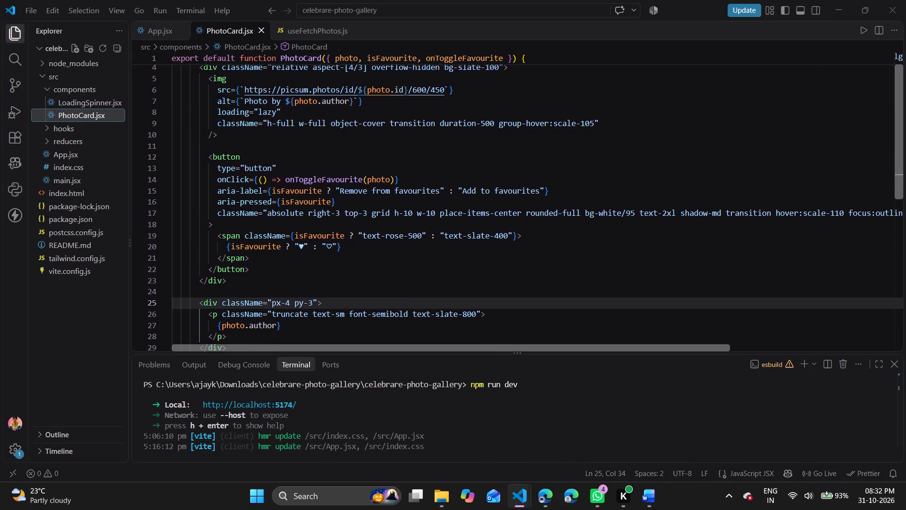
scroll(229, 170, "down", 1)
scroll(229, 170, "up", 2)
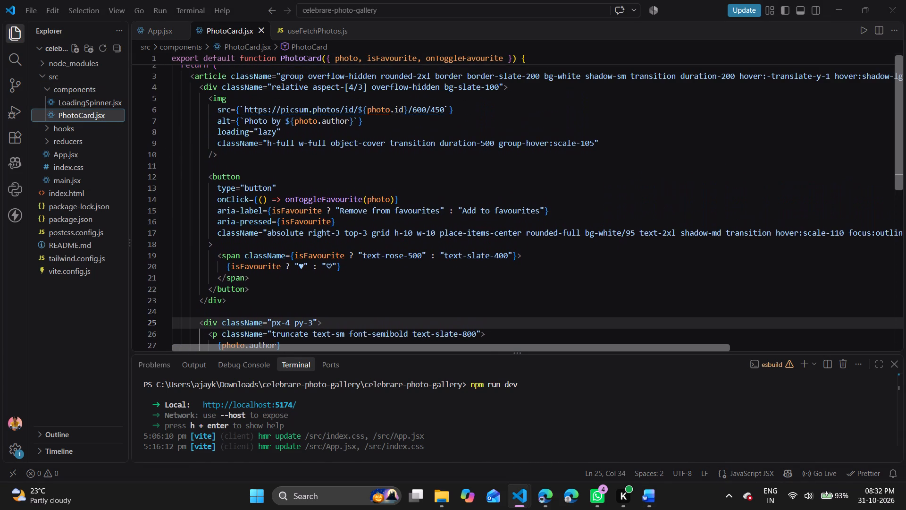
scroll(229, 170, "up", 1)
Switch to the Downloads folder in File Explorer and permanently delete the celebrare-photo-gallery zip archive.
key("alt+Tab")
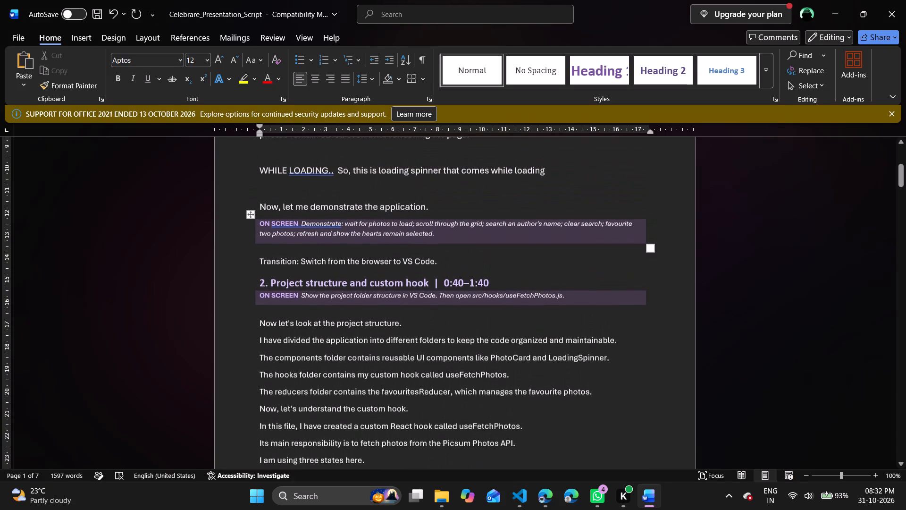
key("alt+Tab")
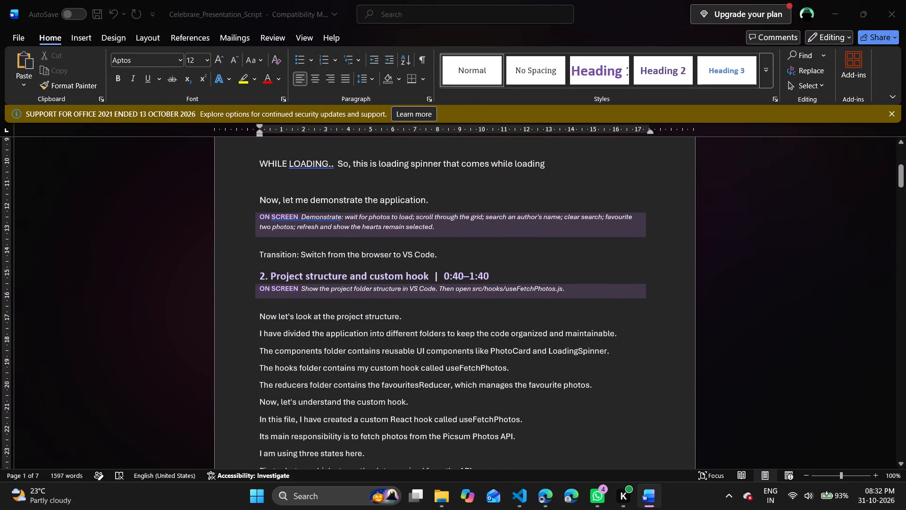
key("alt+Tab")
key("alt+Tab")
key("alt+Tab")
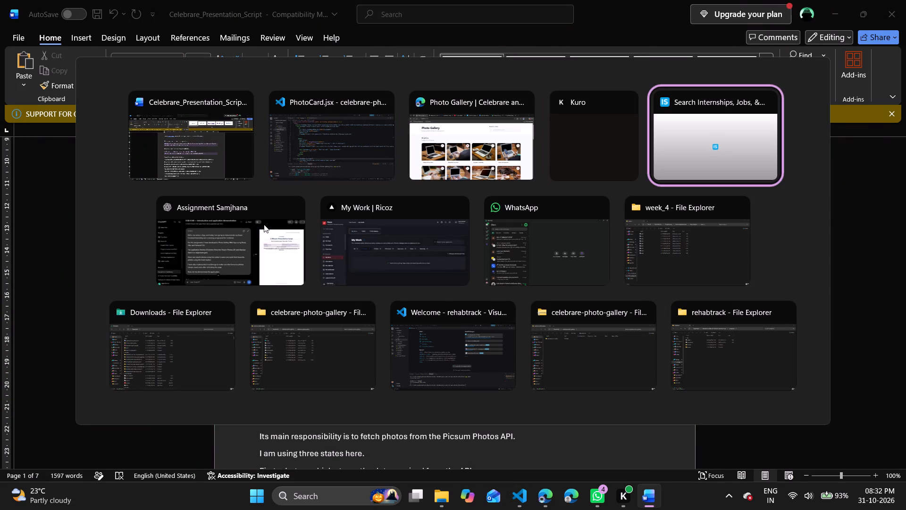
key("alt+Tab")
key("alt+Tab")
key("alt+Tab")
key("alt+Tab")
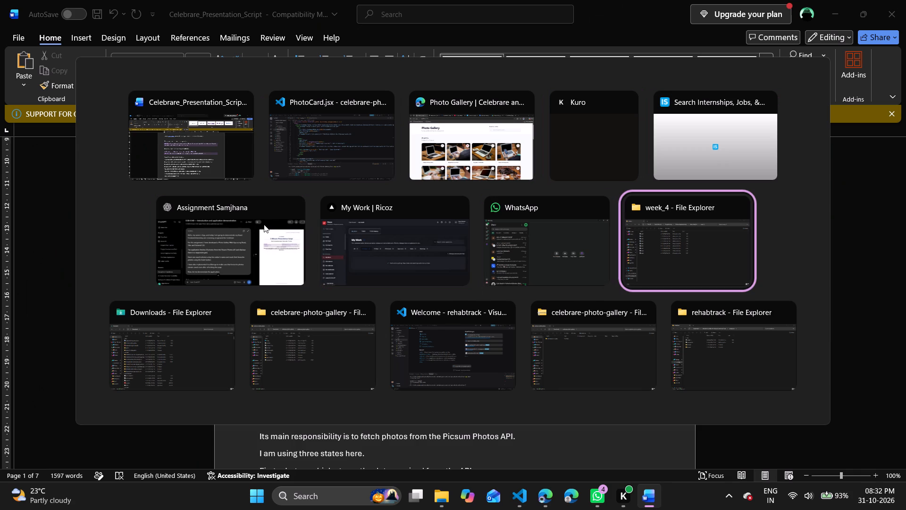
key("alt+Tab")
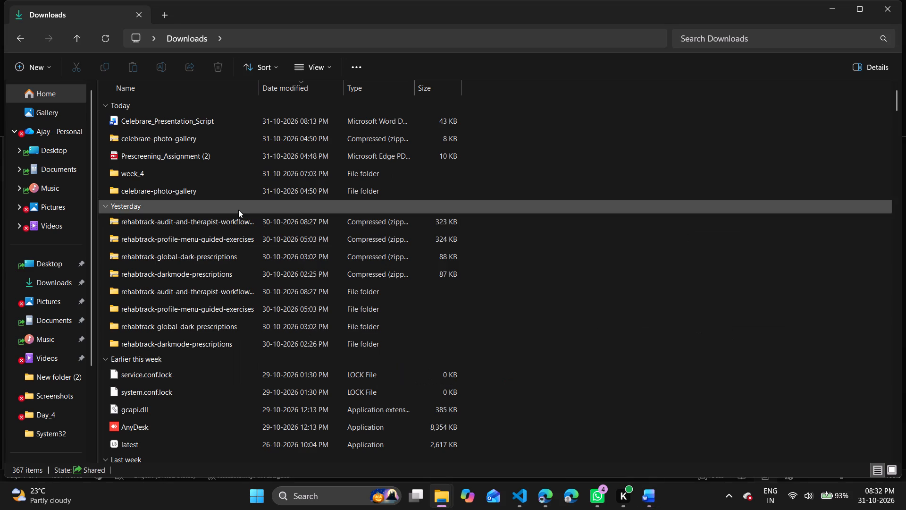
left_click(172, 143)
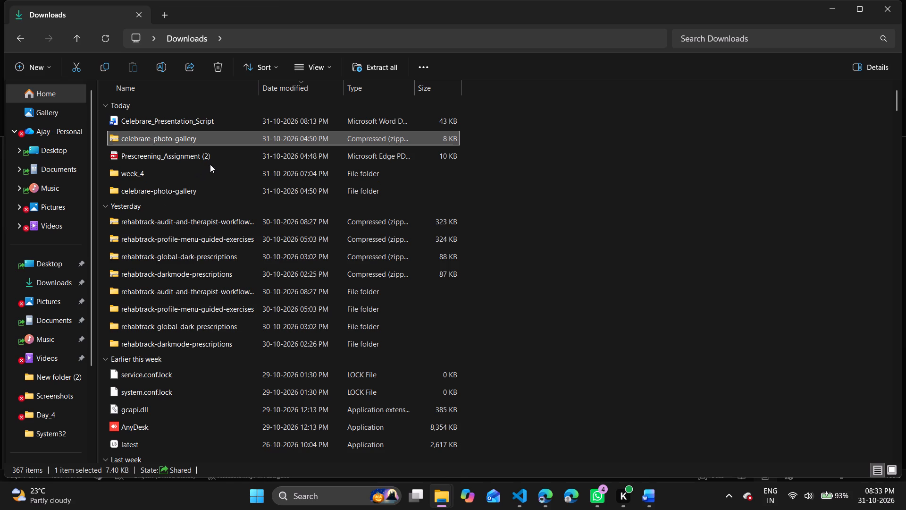
left_click(206, 139)
key("shift+Delete")
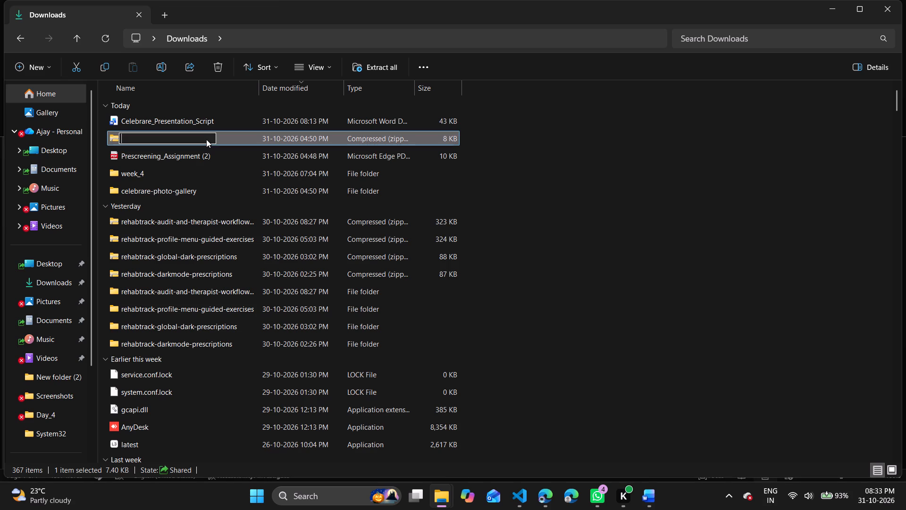
left_click(210, 139)
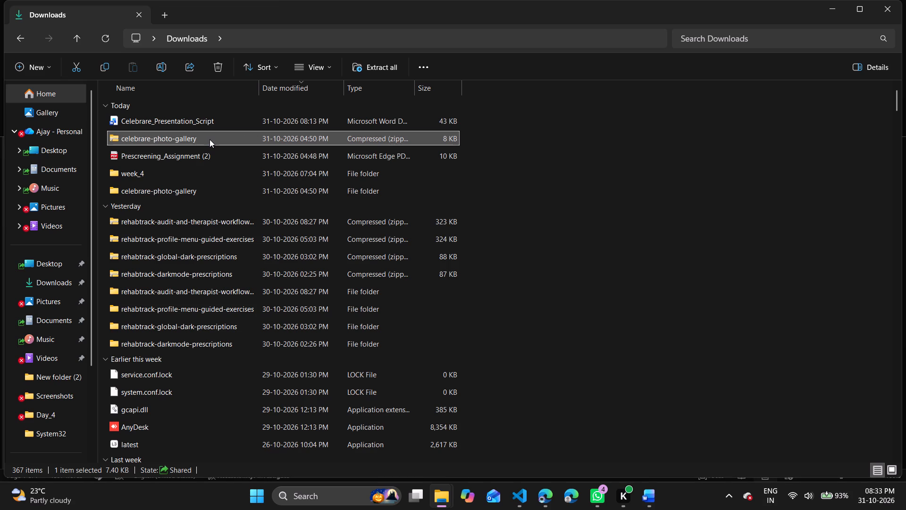
key("shift+Delete")
key("Return")
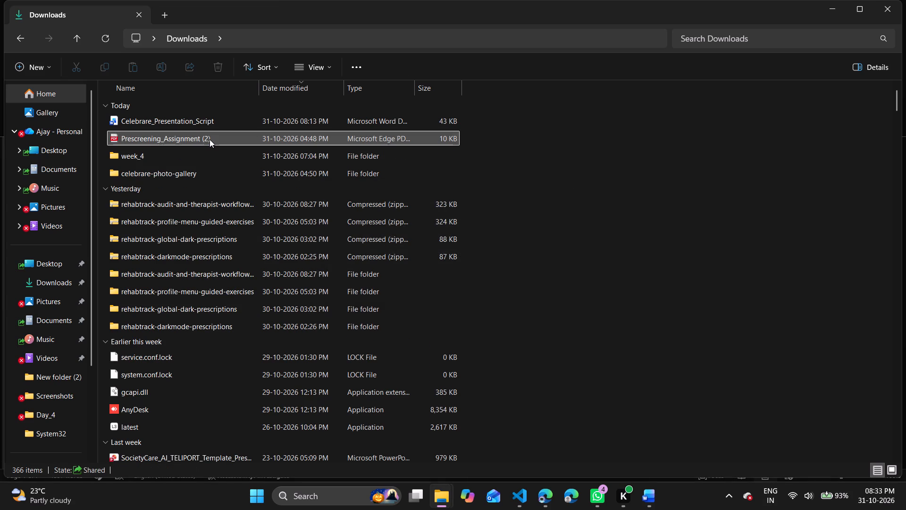
Permanently delete the week_4 folder from Downloads.
left_click(192, 152)
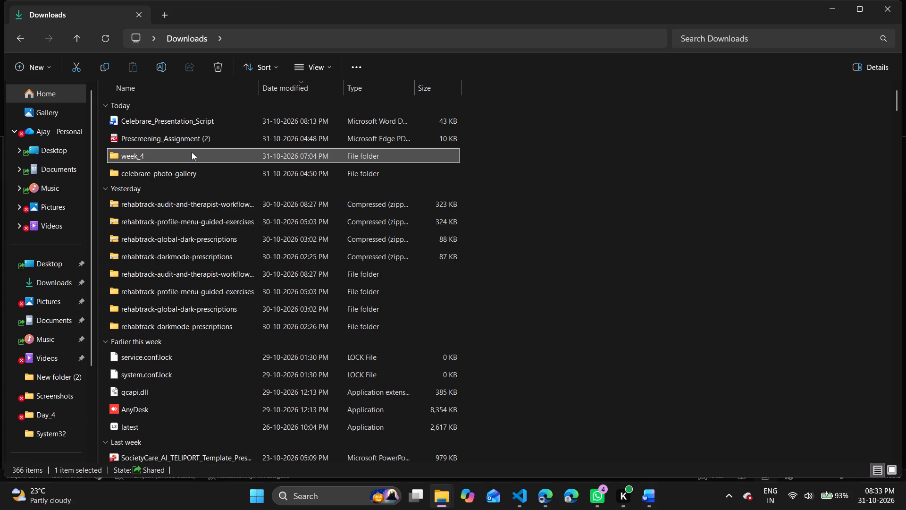
key("shift+Delete")
key("Return")
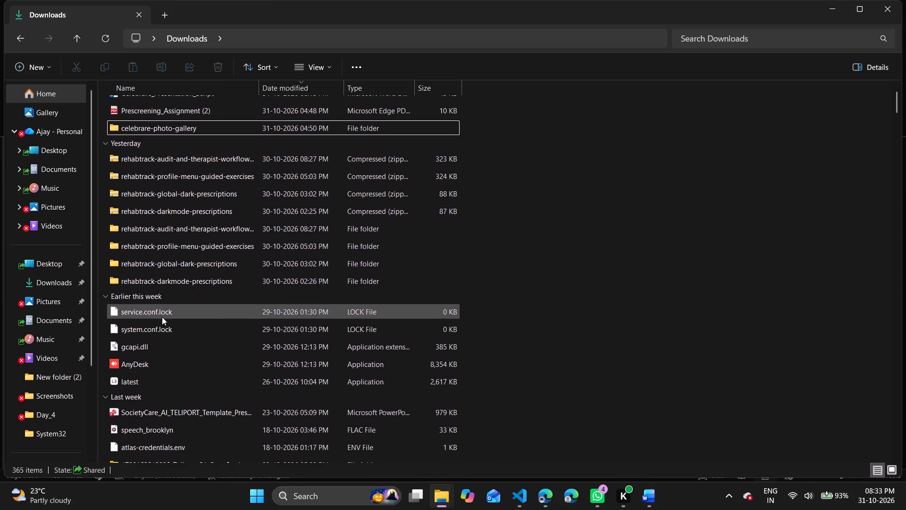
Permanently delete yesterday's four rehabtrack zip archives, from rehabtrack-audit-and-therapist-workflow to rehabtrack-darkmode-prescriptions, keeping the folders of the same names.
scroll(162, 317, "up", 1)
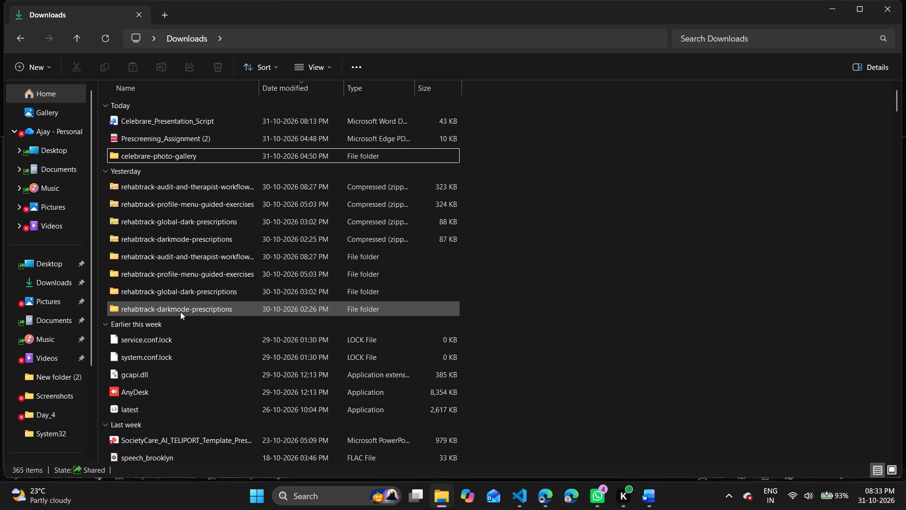
left_click(242, 308)
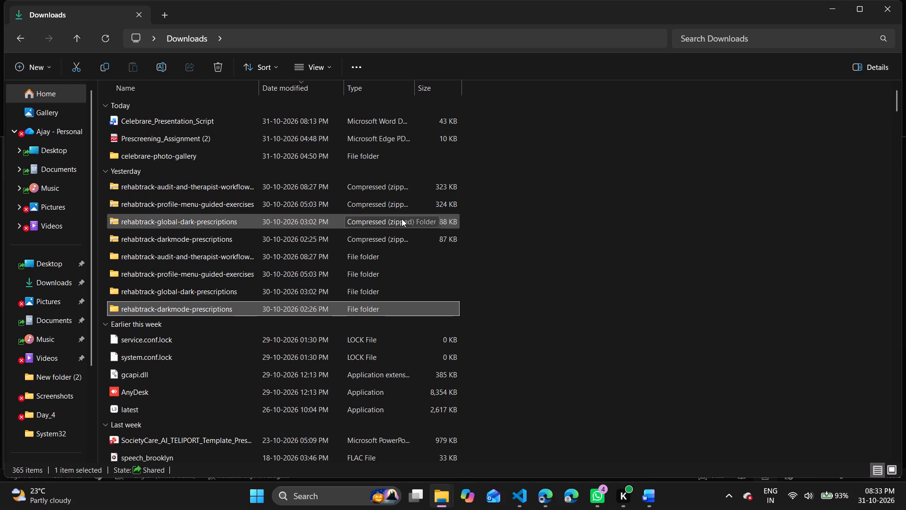
left_click(407, 204)
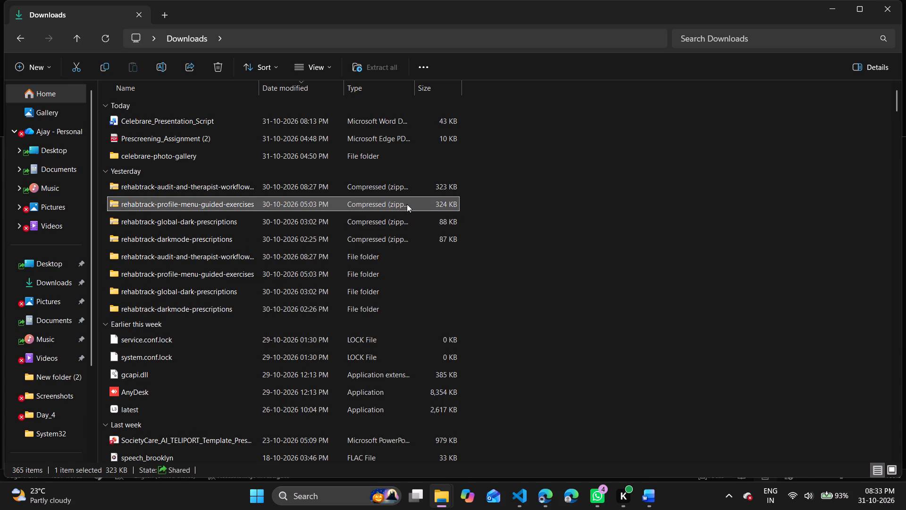
key("shift+Down")
key("shift+Down")
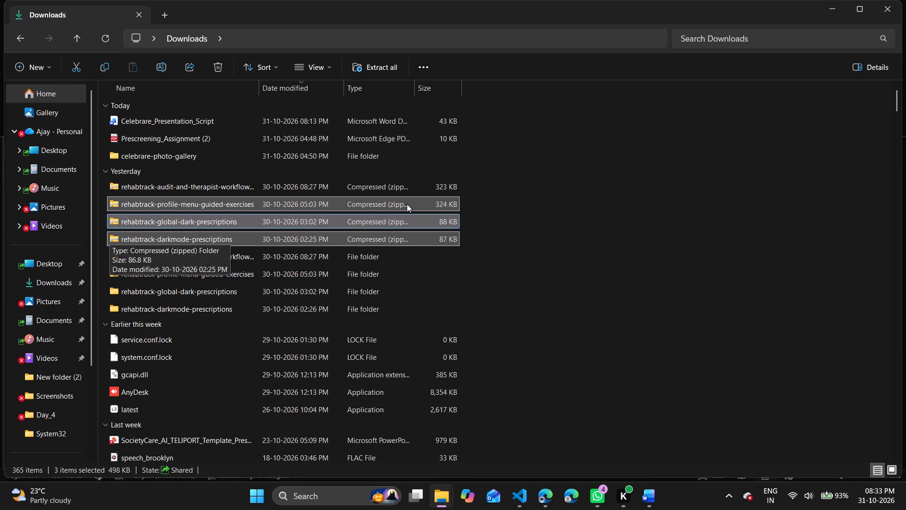
left_click(407, 190)
key("shift+Down")
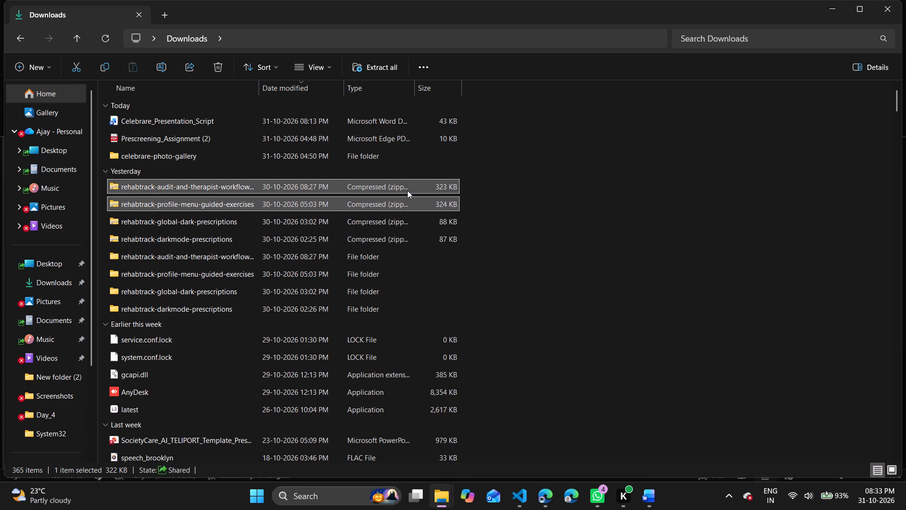
key("shift+Down")
key("shift+Down")
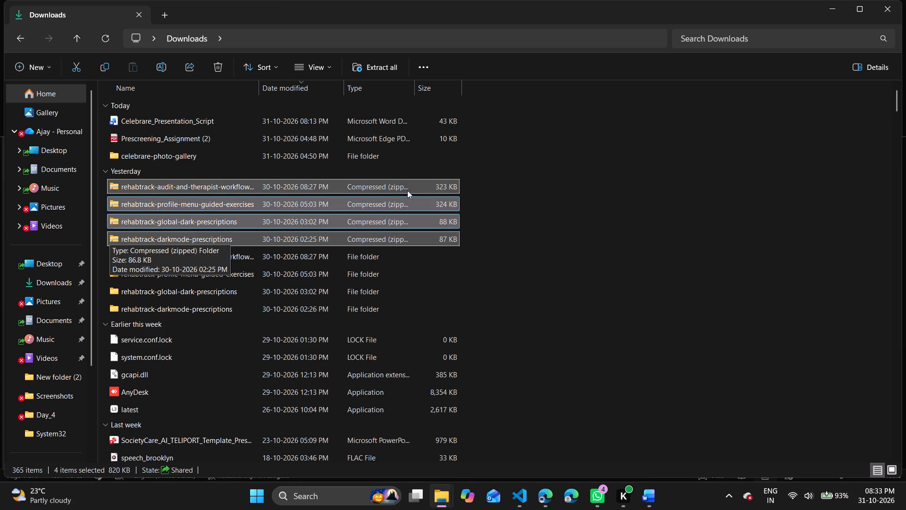
key("shift+Delete")
key("Return")
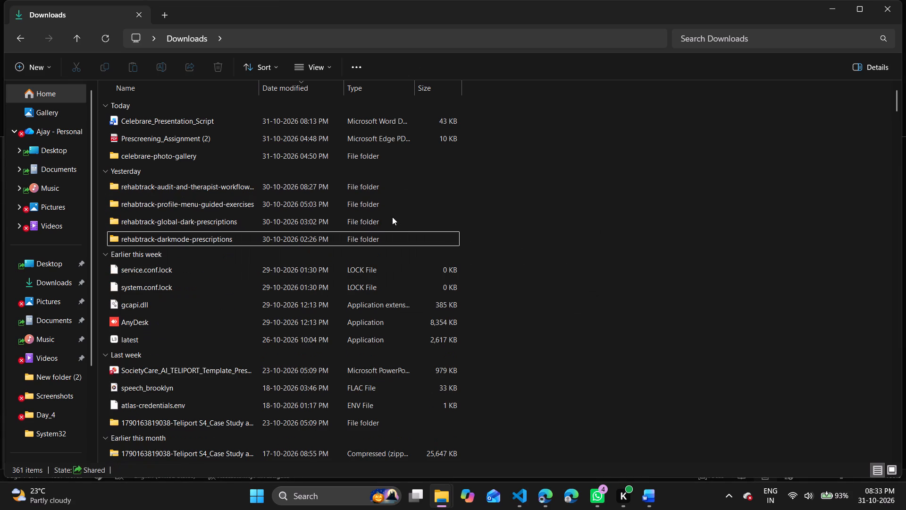
Permanently delete the folders rehabtrack-profile-menu-guided-exercises, rehabtrack-global-dark-prescriptions and rehabtrack-darkmode-prescriptions from Downloads.
left_click(386, 206)
key("shift+Down")
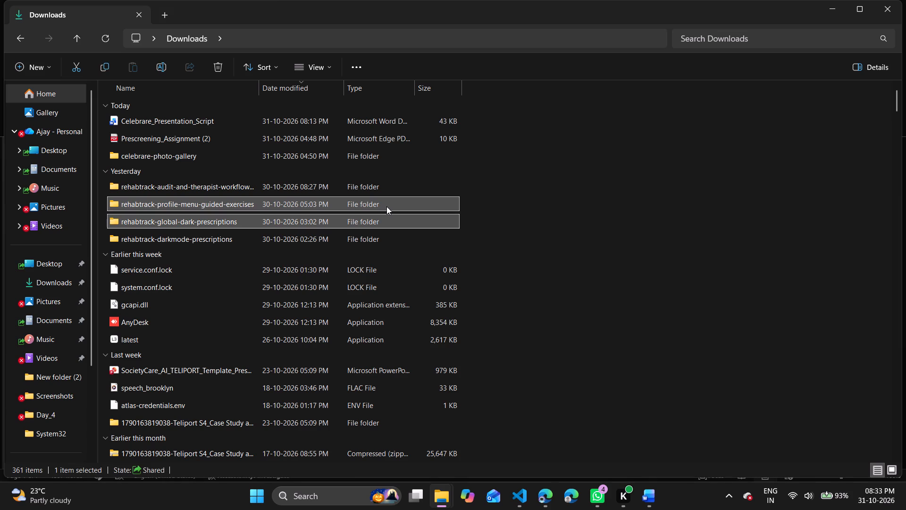
key("shift+Down")
key("shift+Delete")
key("Return")
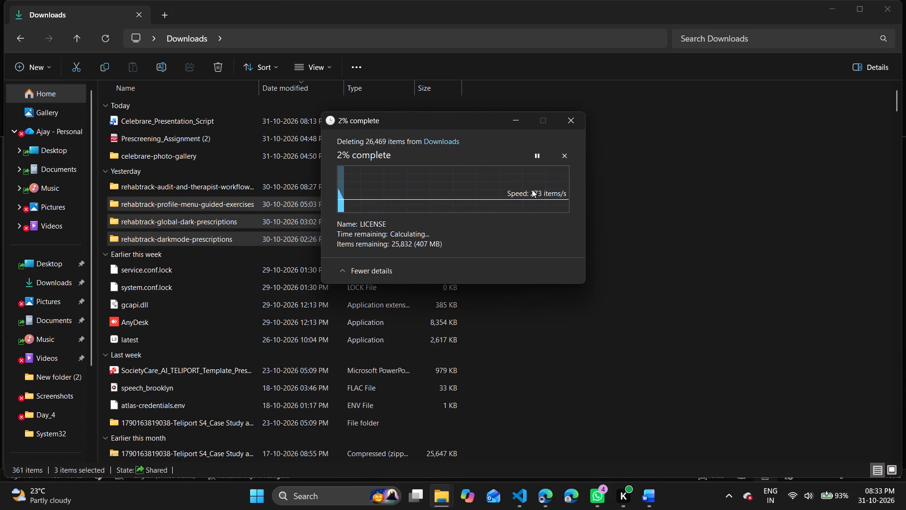
left_click(599, 182)
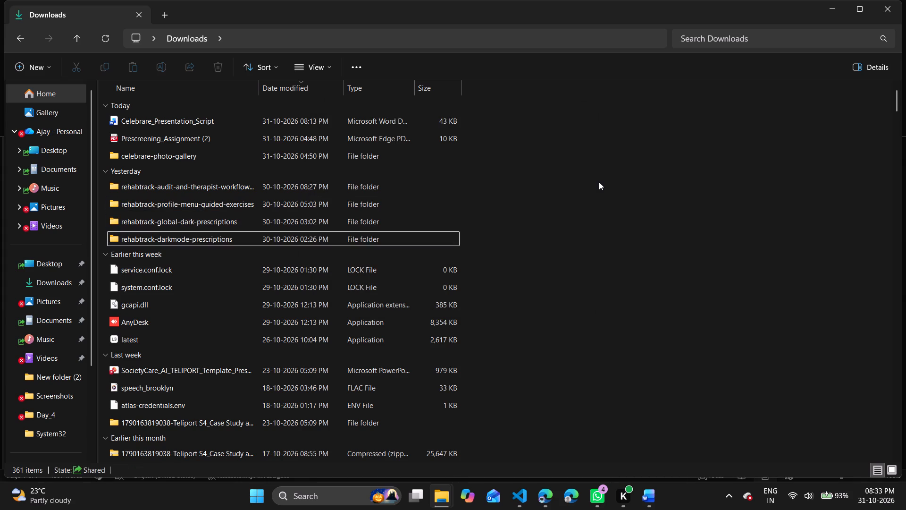
Return to the Word script and insert "photo" before "grid" in the Introduction's Picsum Photos API sentence.
left_click(822, 9)
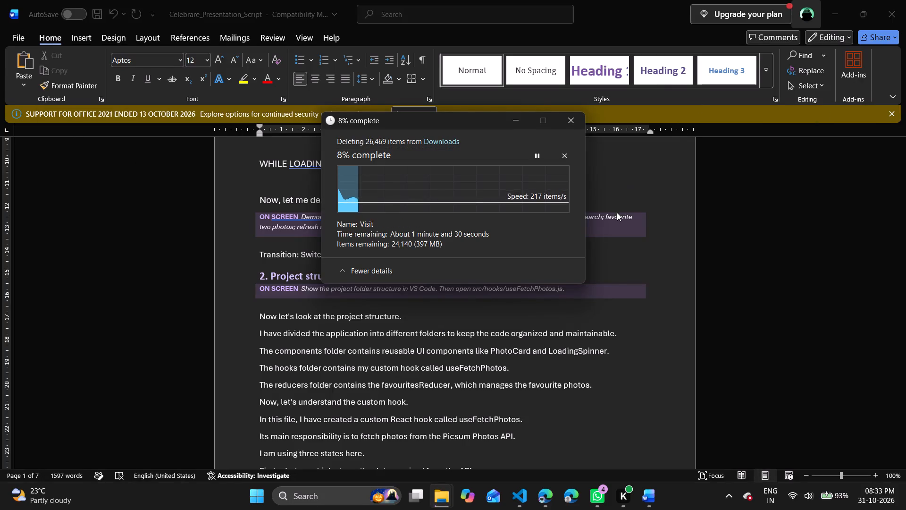
left_click(739, 223)
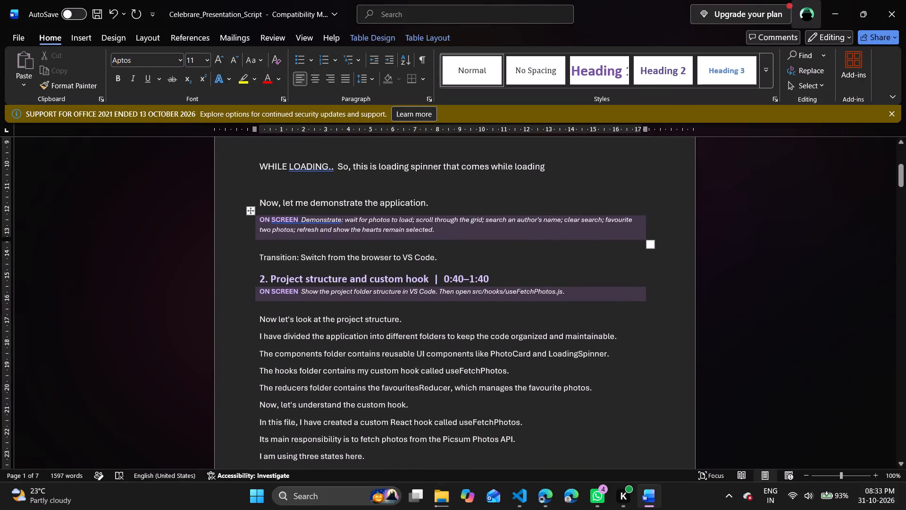
scroll(551, 265, "up", 3)
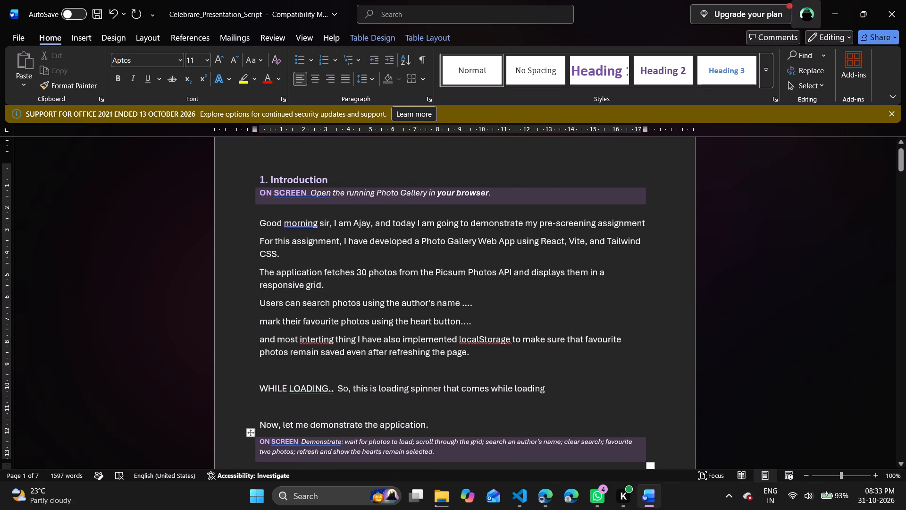
left_click(305, 284)
type("photo")
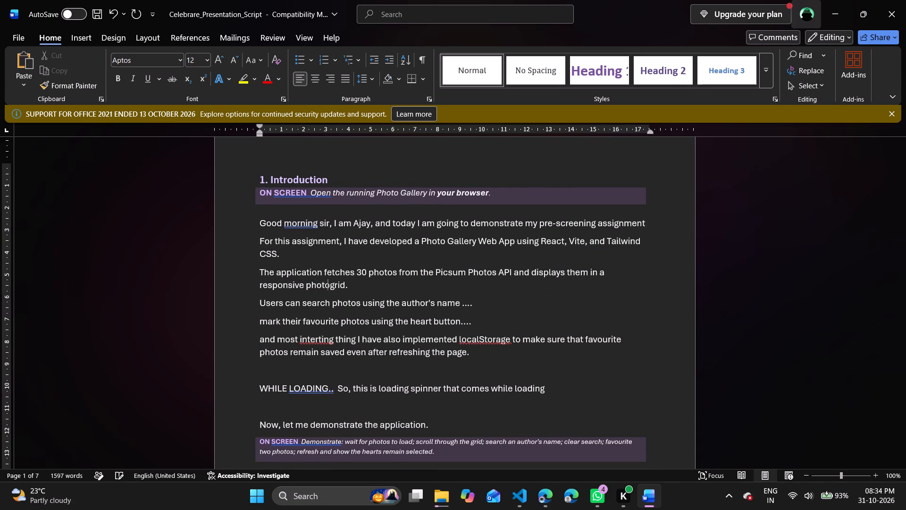
key("space")
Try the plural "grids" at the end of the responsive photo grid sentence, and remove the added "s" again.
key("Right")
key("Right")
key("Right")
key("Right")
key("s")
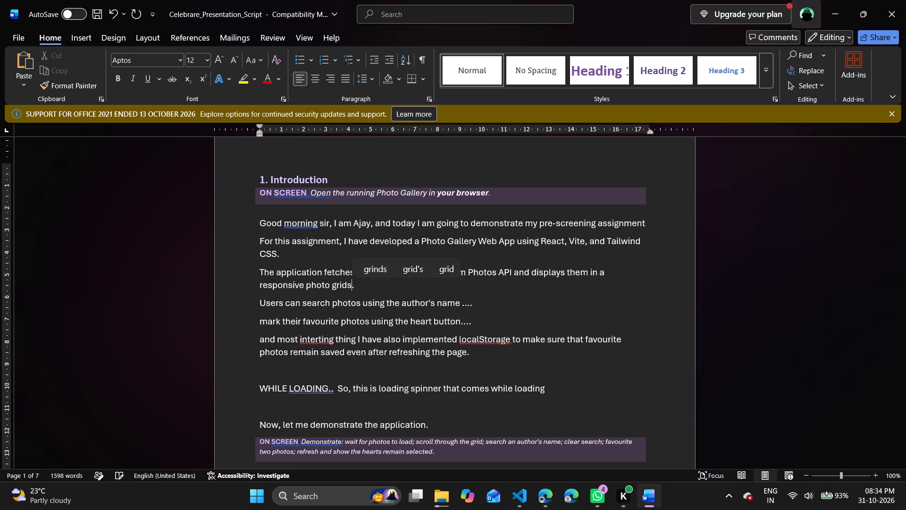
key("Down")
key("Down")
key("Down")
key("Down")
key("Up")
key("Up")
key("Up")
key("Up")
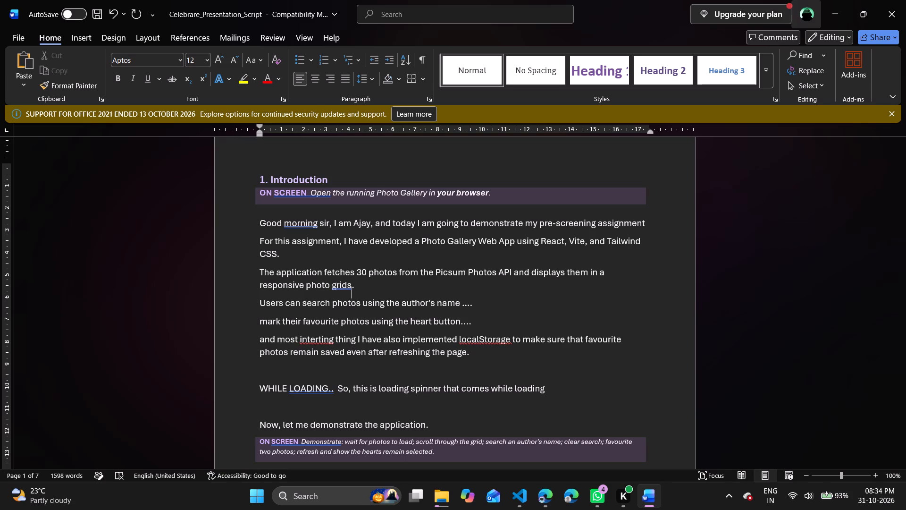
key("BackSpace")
Add a third dot after "WHILE LOADING" in the loading spinner line.
key("Down")
key("Down")
key("Down")
scroll(305, 284, "down", 1)
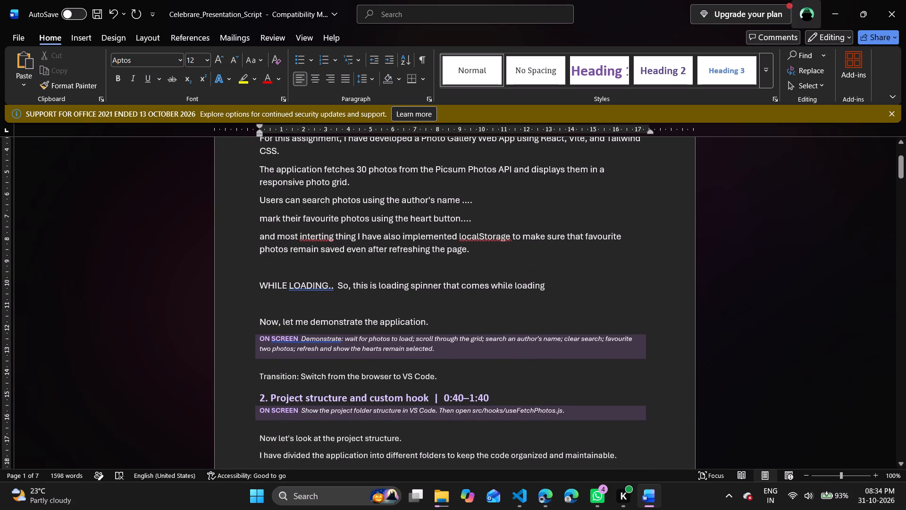
scroll(305, 284, "down", 2)
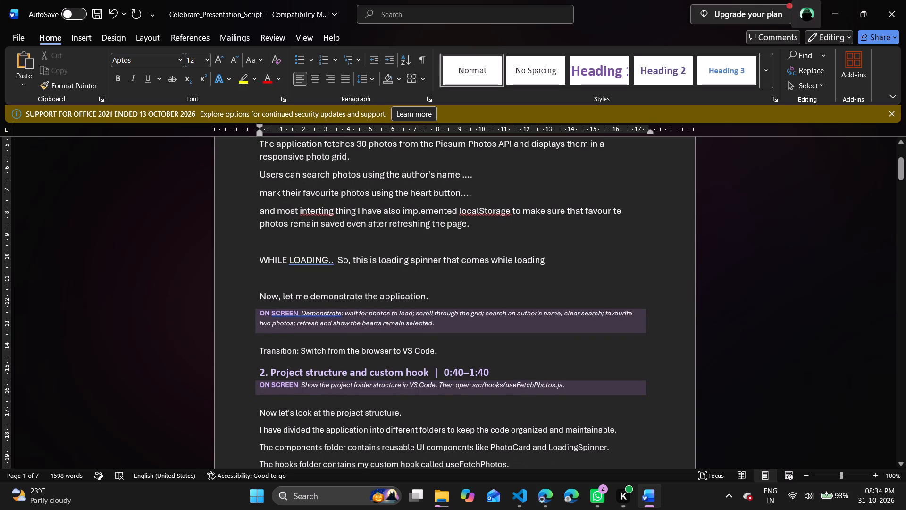
scroll(305, 284, "down", 1)
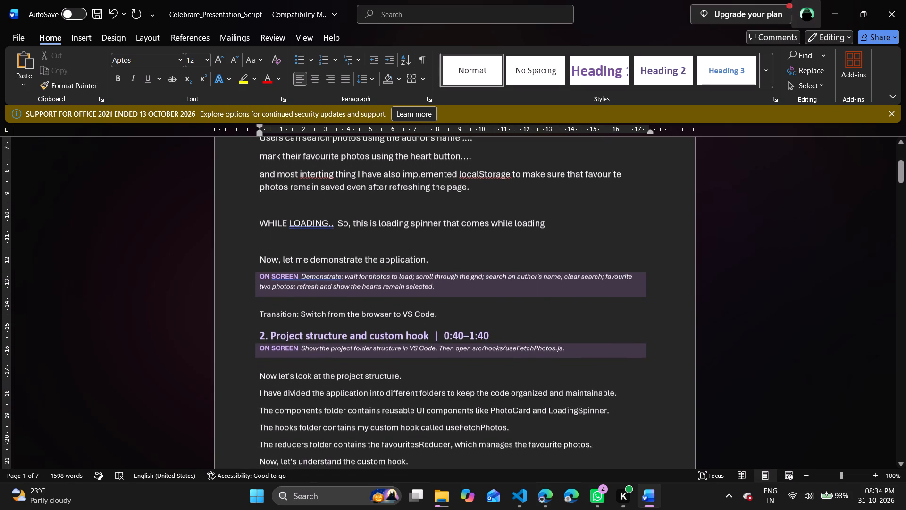
scroll(305, 284, "down", 3)
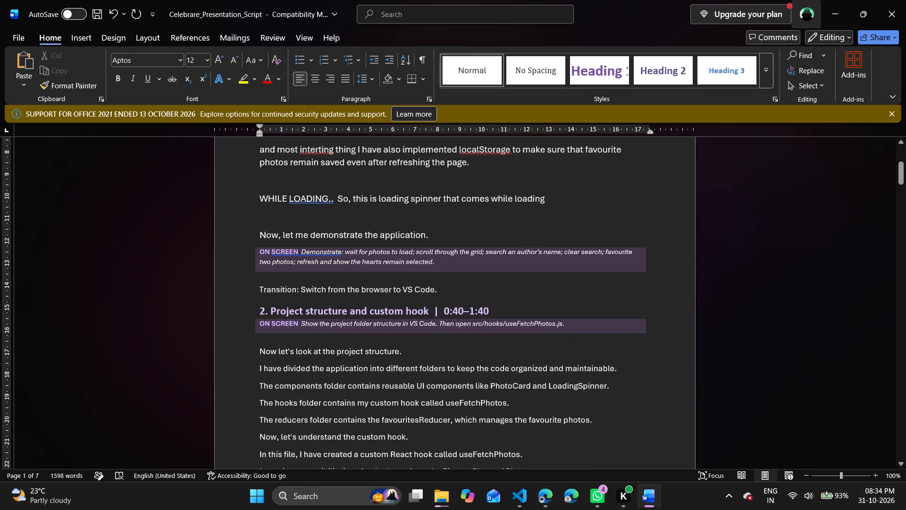
left_click(325, 202)
key("Right")
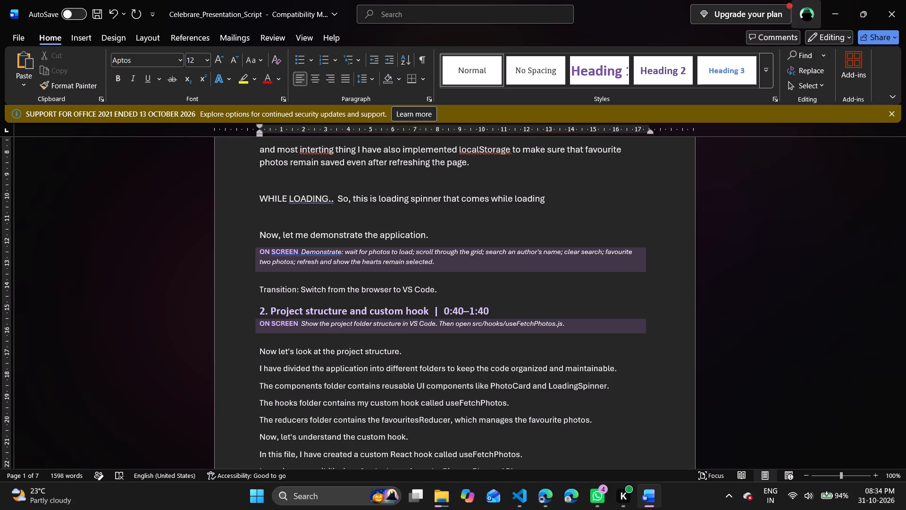
key("period")
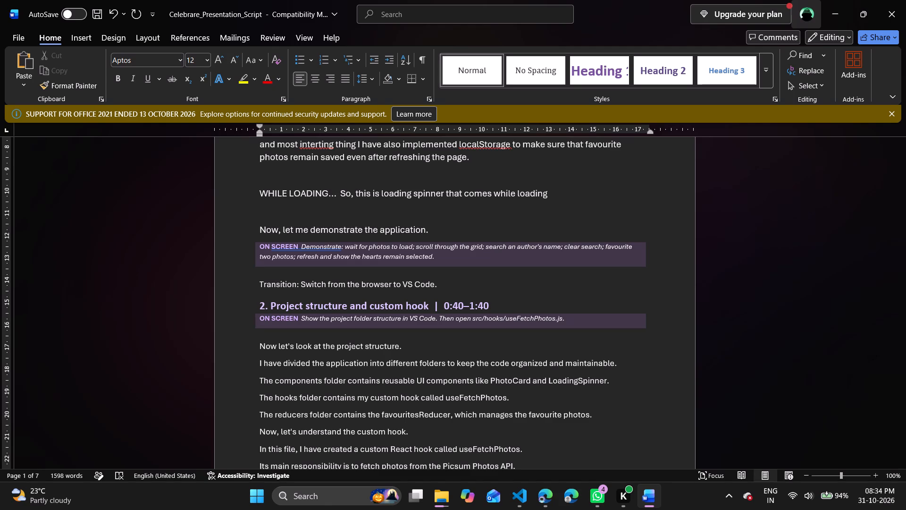
Move the localStorage sentence, "and most interting thing…", onto its own line directly above "Now, let me demonstrate the application.".
scroll(325, 202, "up", 1)
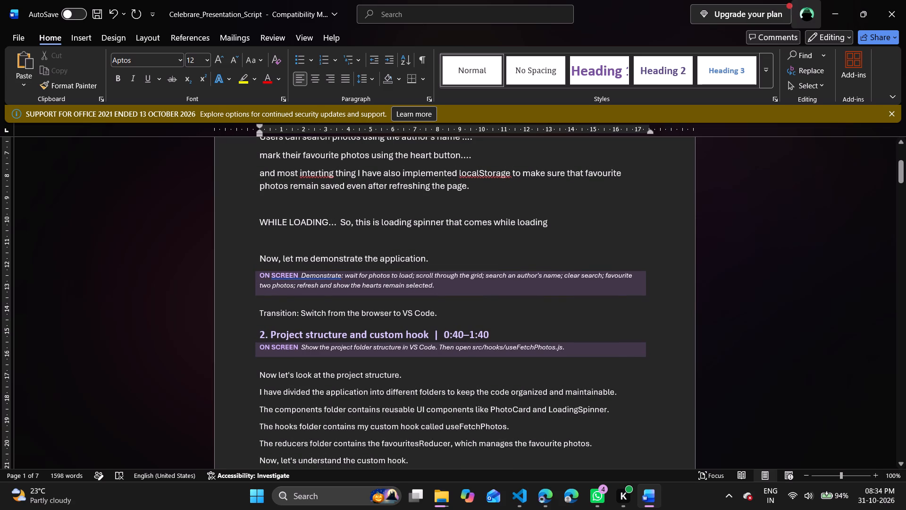
scroll(327, 203, "up", 1)
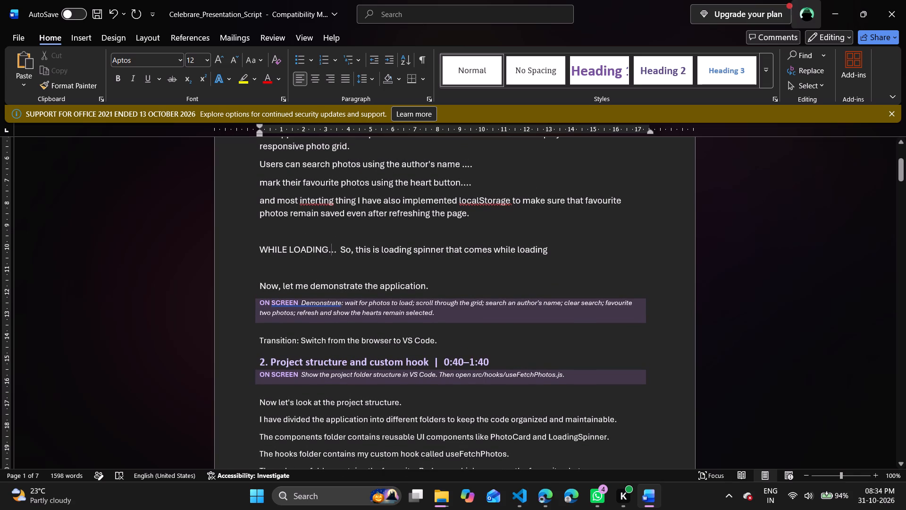
left_click_drag(475, 215, 326, 212)
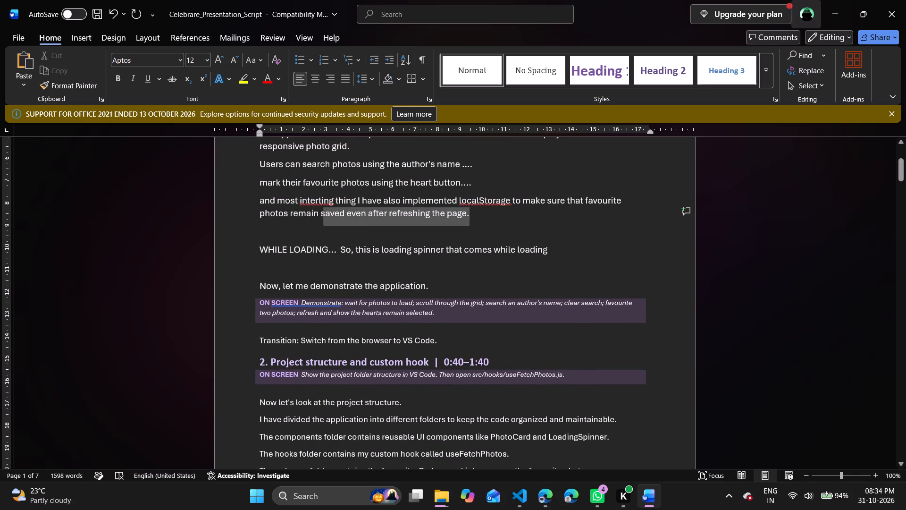
left_click_drag(326, 212, 260, 202)
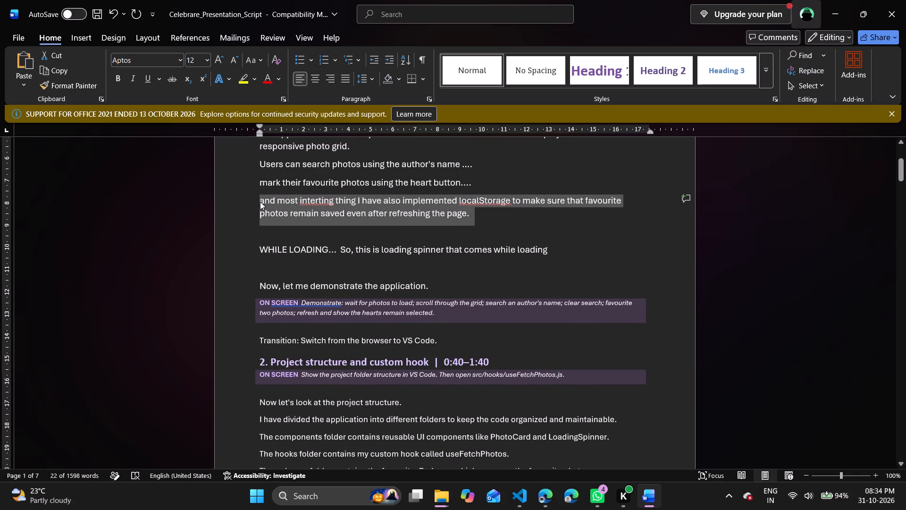
key("ctrl+x")
left_click(331, 196)
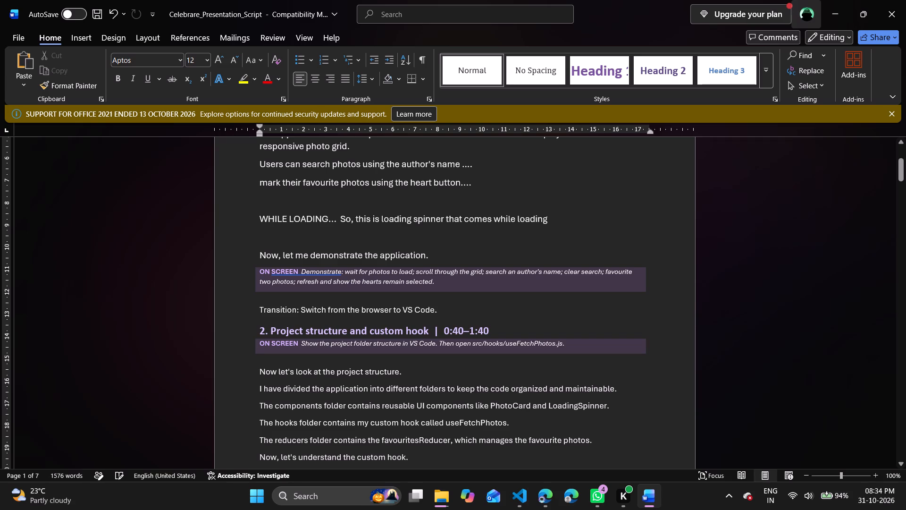
key("Down")
key("Down")
key("Down")
key("Up")
key("Return")
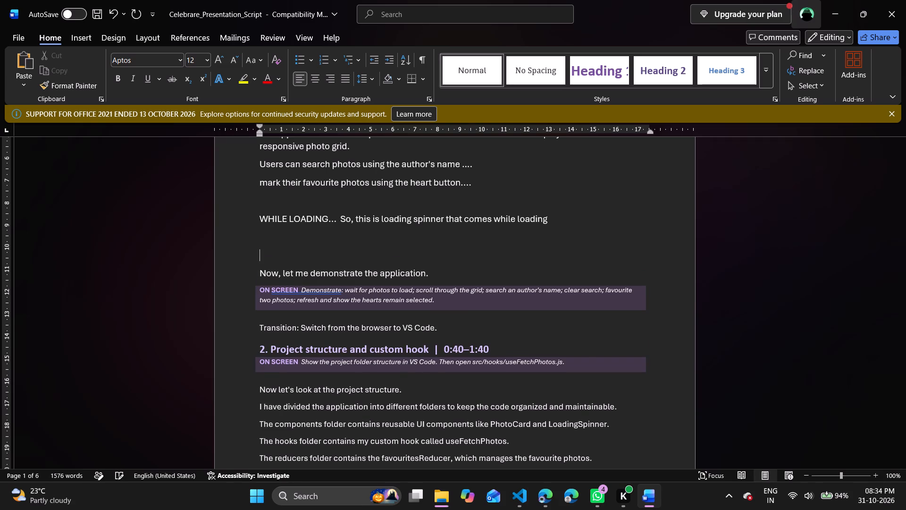
key("ctrl+v")
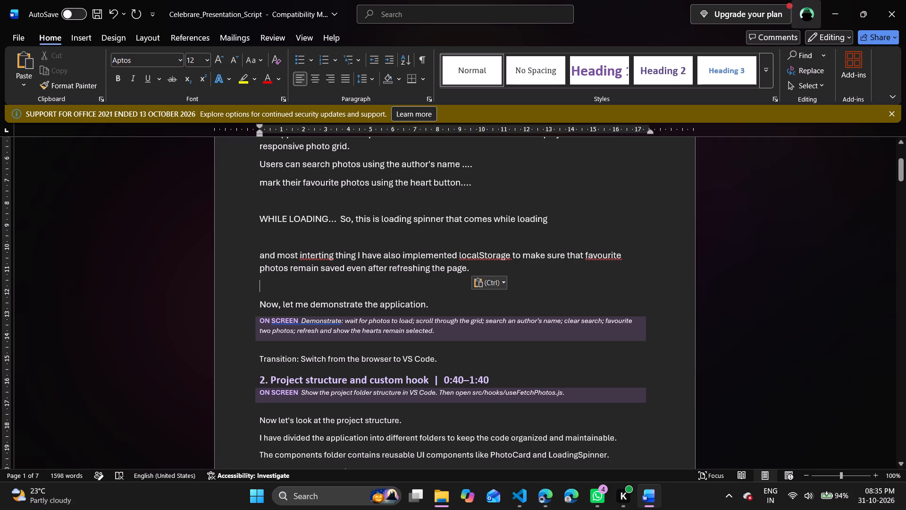
left_click(387, 235)
left_click(383, 266)
Replace "WHILE" with "Load the" at the start of the "WHILE LOADING..." line in the Introduction.
scroll(386, 274, "down", 1)
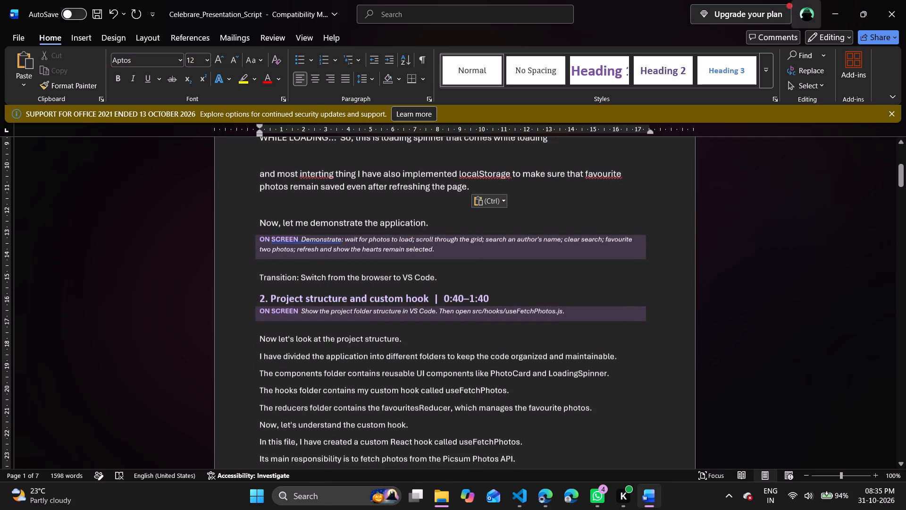
left_click(420, 228)
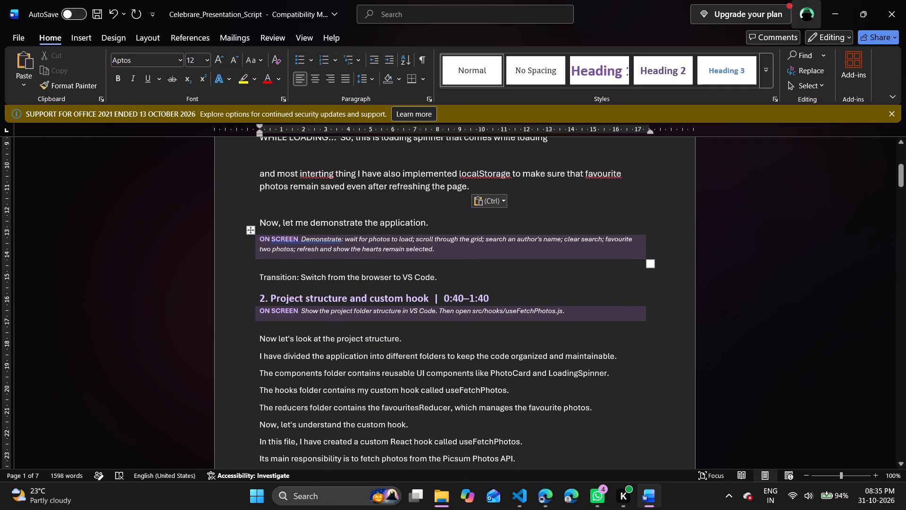
scroll(414, 247, "down", 1)
scroll(414, 247, "up", 1)
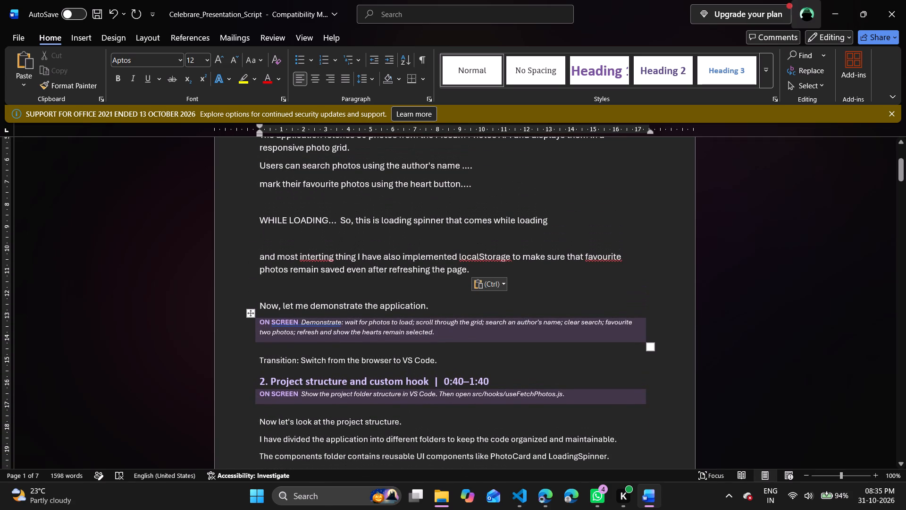
scroll(414, 247, "up", 1)
double_click(259, 221)
key("shift+l")
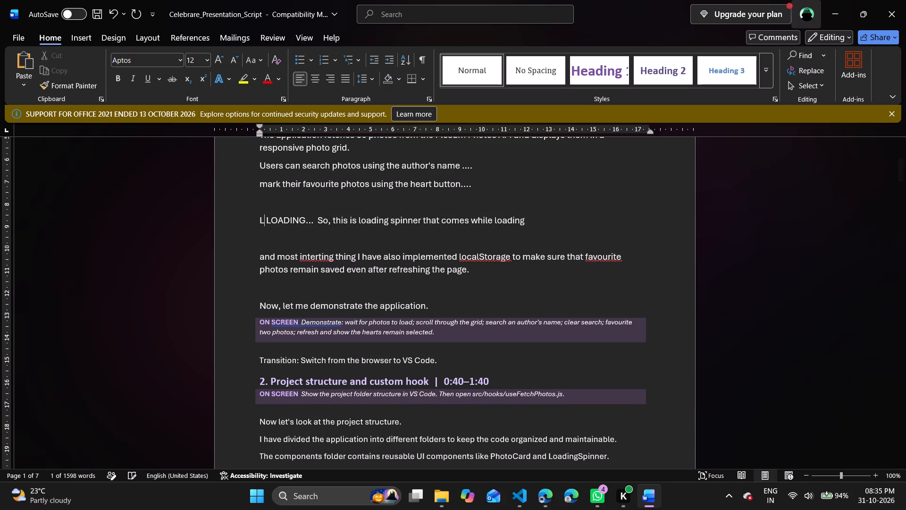
type("oad h")
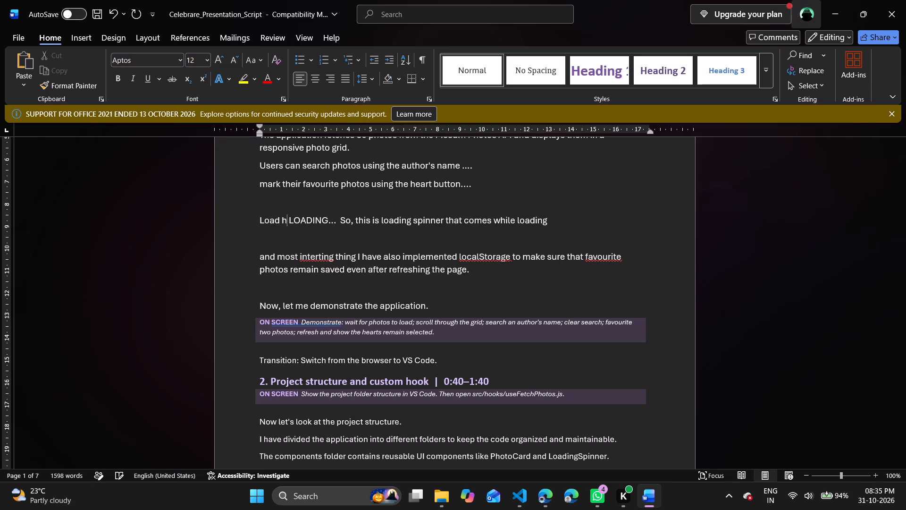
key("BackSpace")
type("the")
key("space")
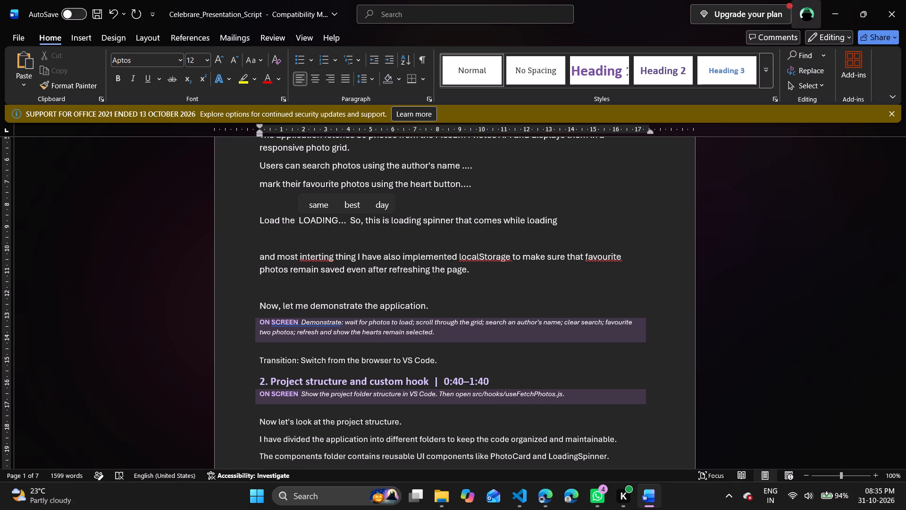
Replace "Load" with "Refresh" at the start of the loading spinner line, keeping "the" after it.
key("Left")
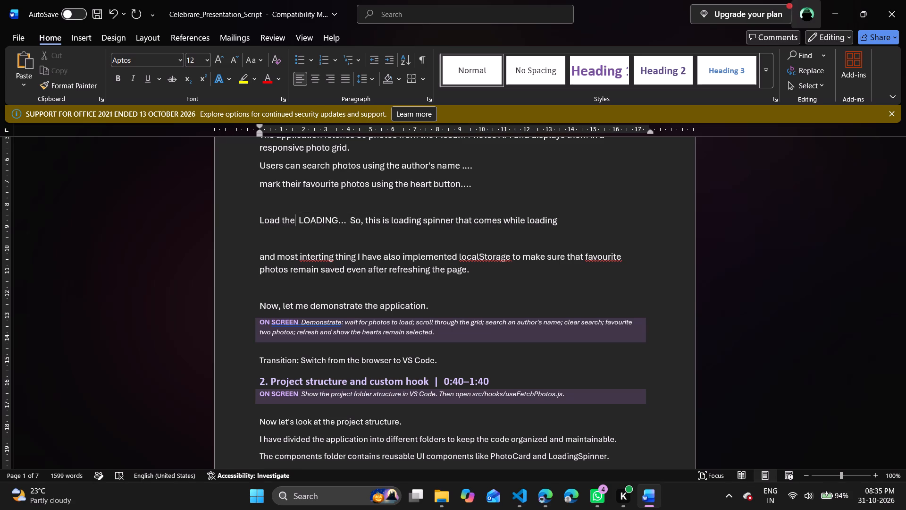
key("Left")
key("Left")
key("Left")
key("Left")
key("BackSpace")
key("BackSpace")
key("BackSpace")
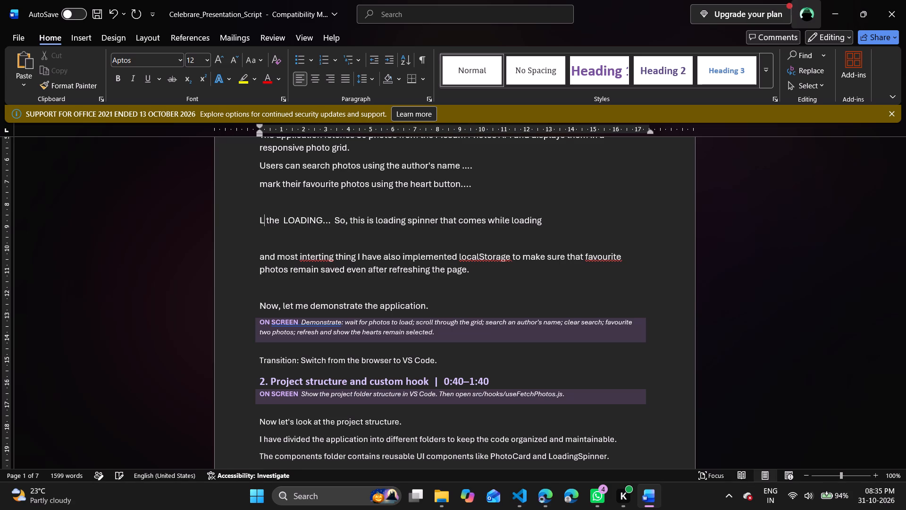
key("BackSpace")
type("Refres")
type("h")
key("space")
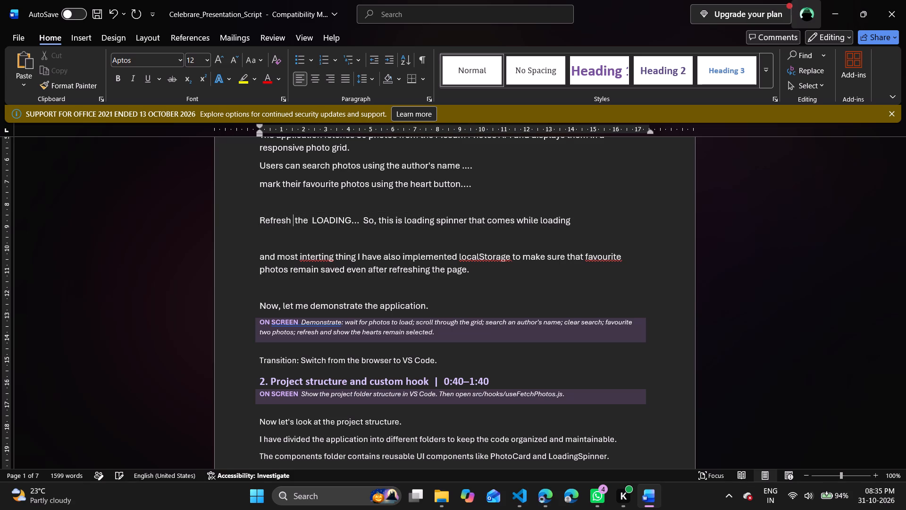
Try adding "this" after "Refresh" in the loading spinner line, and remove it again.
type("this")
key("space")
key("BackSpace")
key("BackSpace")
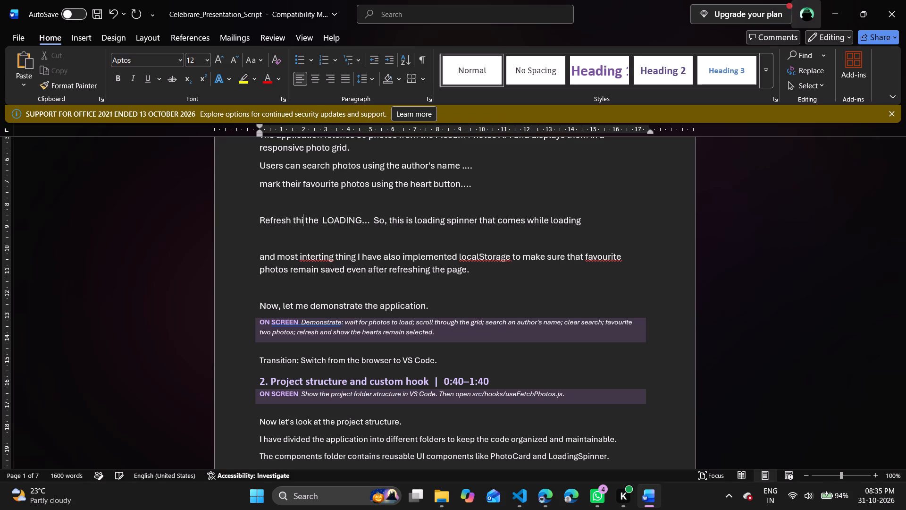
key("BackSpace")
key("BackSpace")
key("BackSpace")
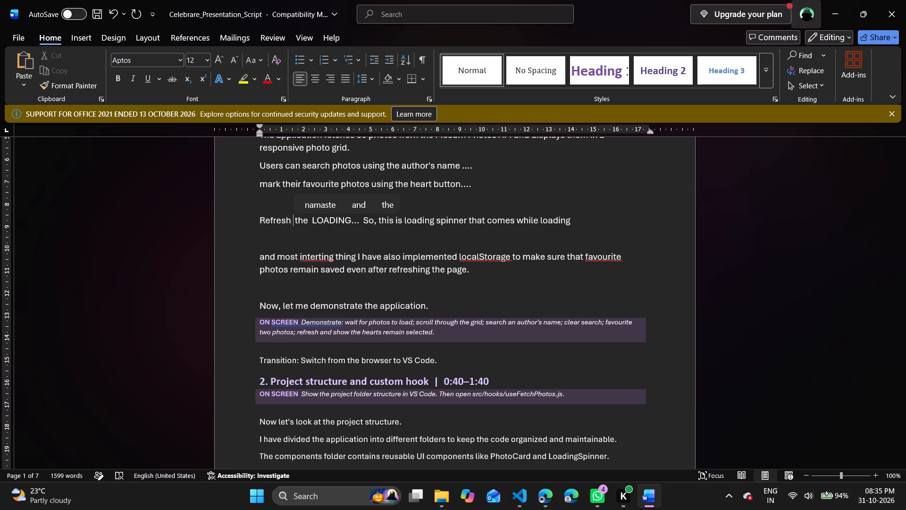
Insert "page" before "the" in the loading line and remove the extra space after "Refresh".
scroll(259, 221, "down", 2)
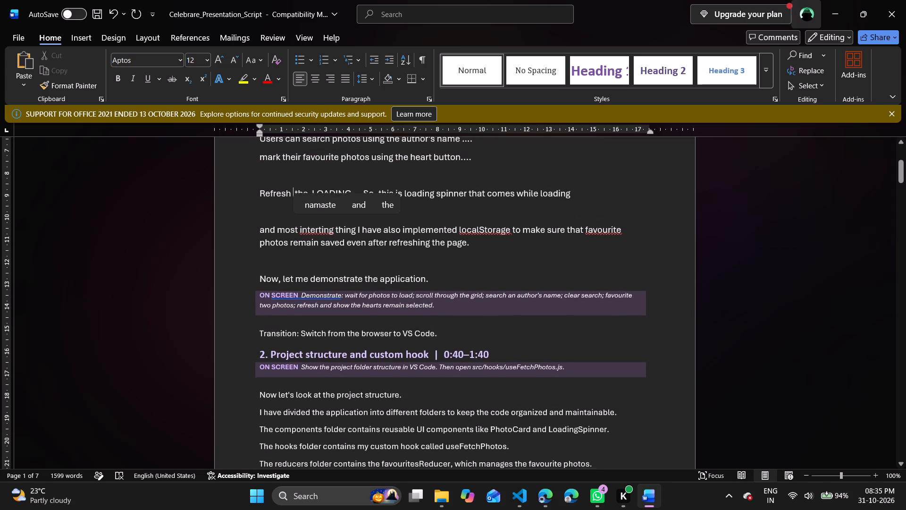
scroll(259, 221, "down", 1)
left_click(271, 292)
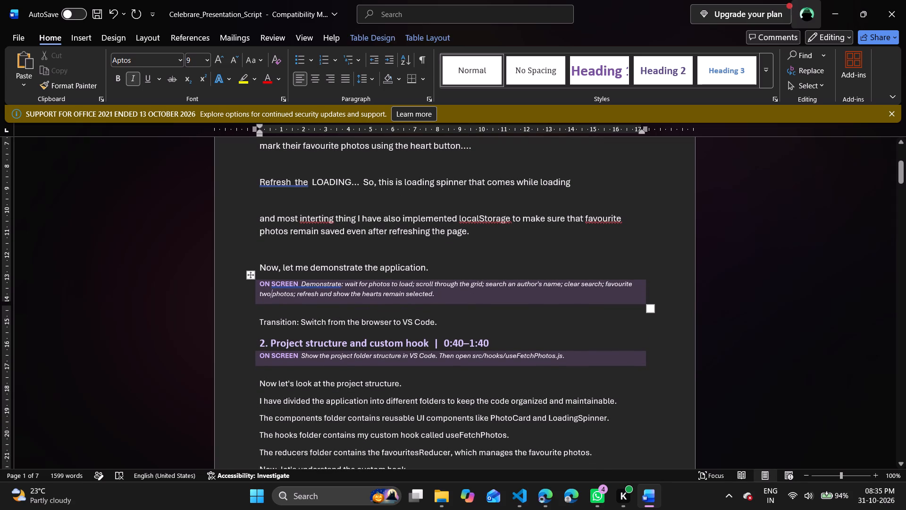
left_click(294, 184)
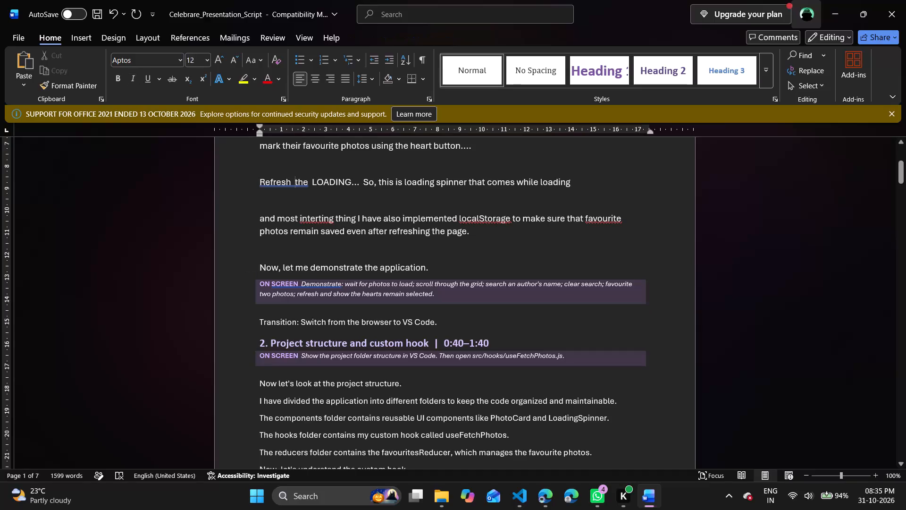
type("page")
key("space")
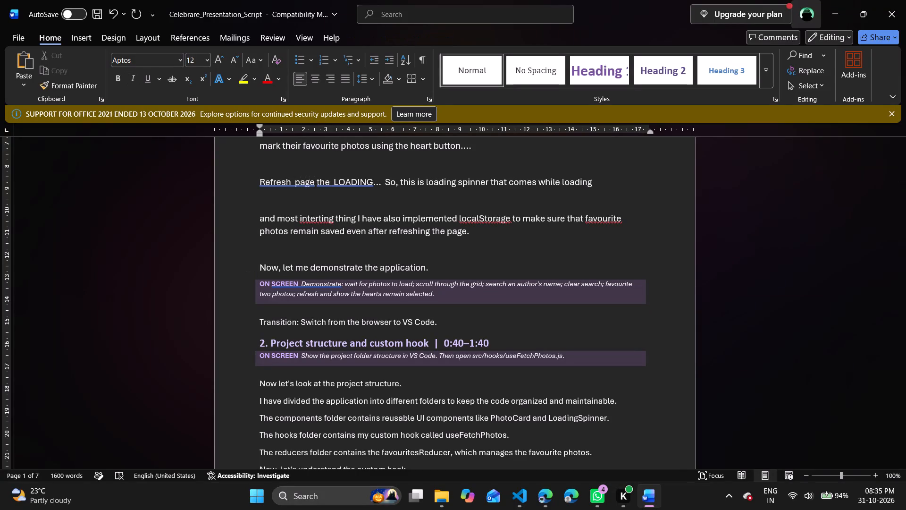
key("Left")
key("Left")
key("Left")
key("Left")
key("Left")
key("BackSpace")
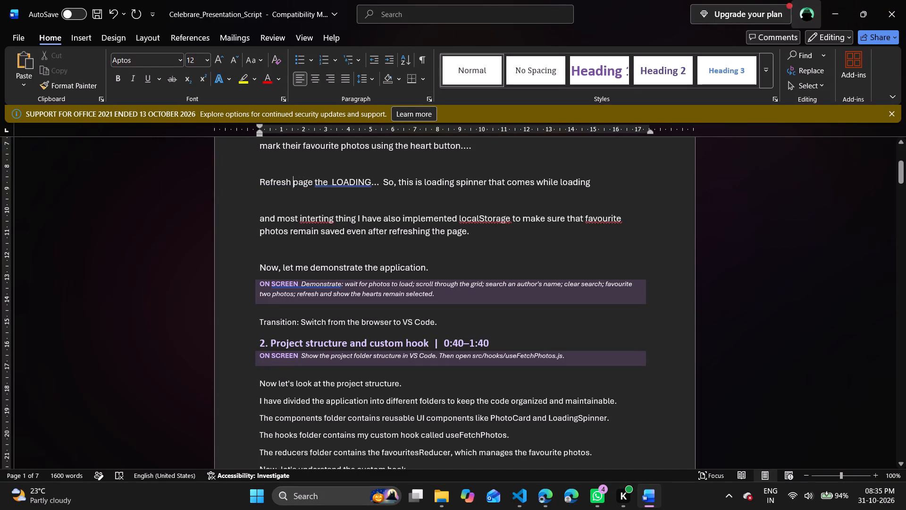
Move "So, this is loading spinner that comes while loading" onto the empty line below "Refresh page the LOADING...".
left_click_drag(384, 178, 495, 166)
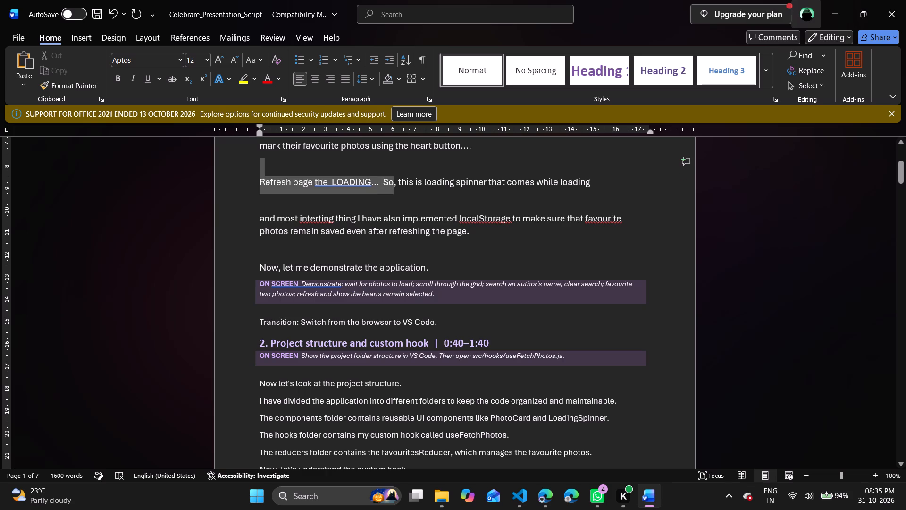
left_click_drag(495, 166, 570, 177)
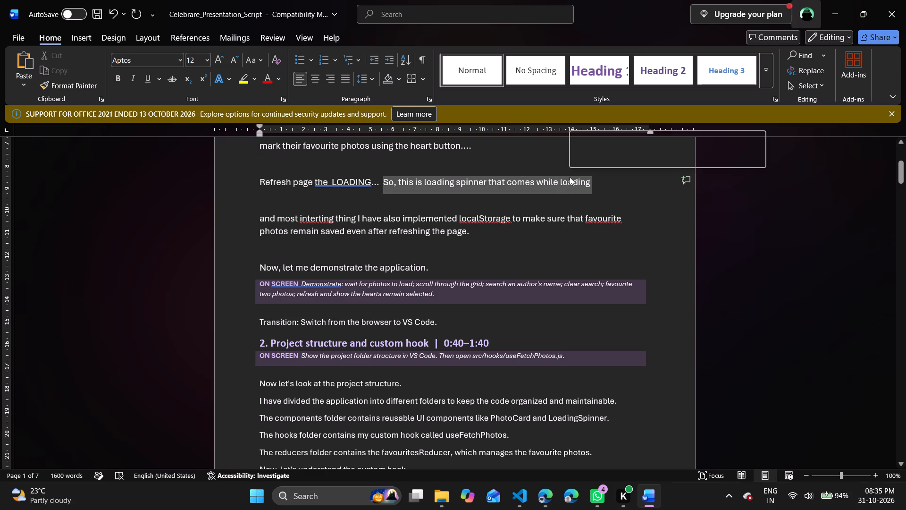
key("ctrl+x")
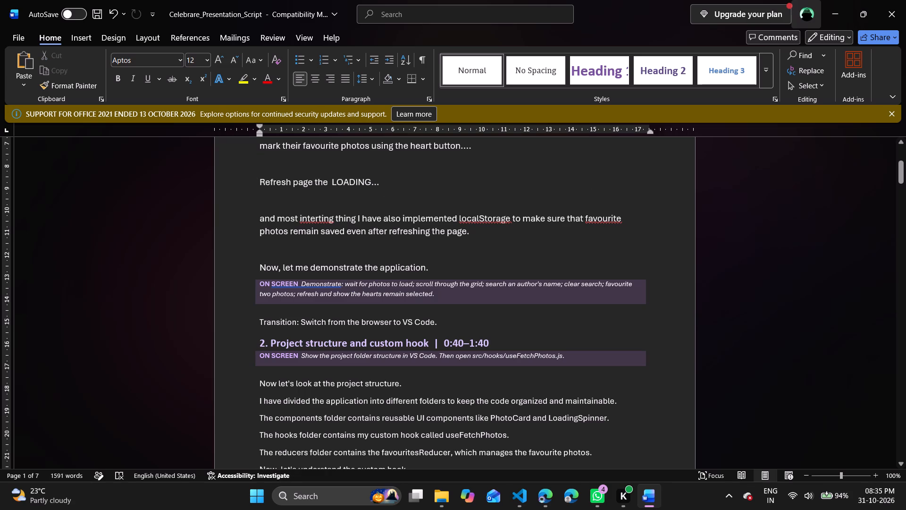
key("Down")
key("ctrl+v")
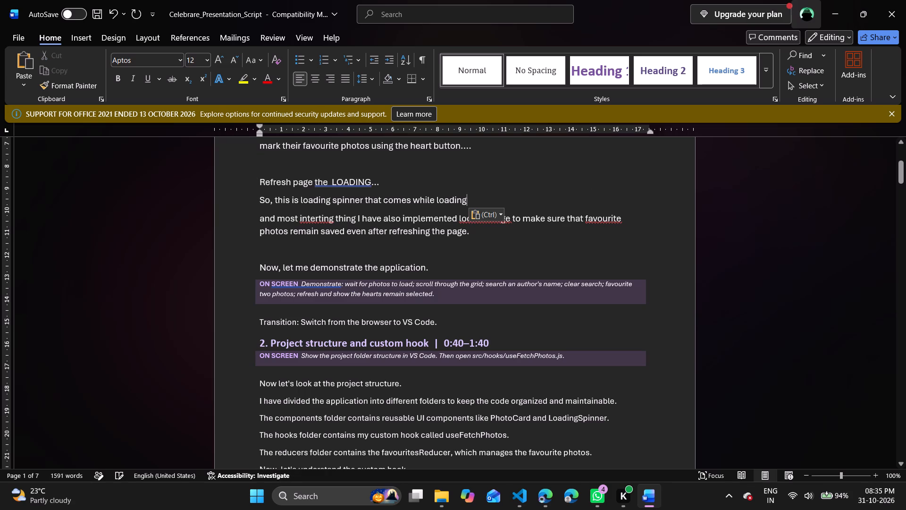
Add a new line "Let me search a random name" below the sentence about searching photos by the author's name.
left_click(380, 224)
left_click(393, 222)
scroll(402, 247, "down", 1)
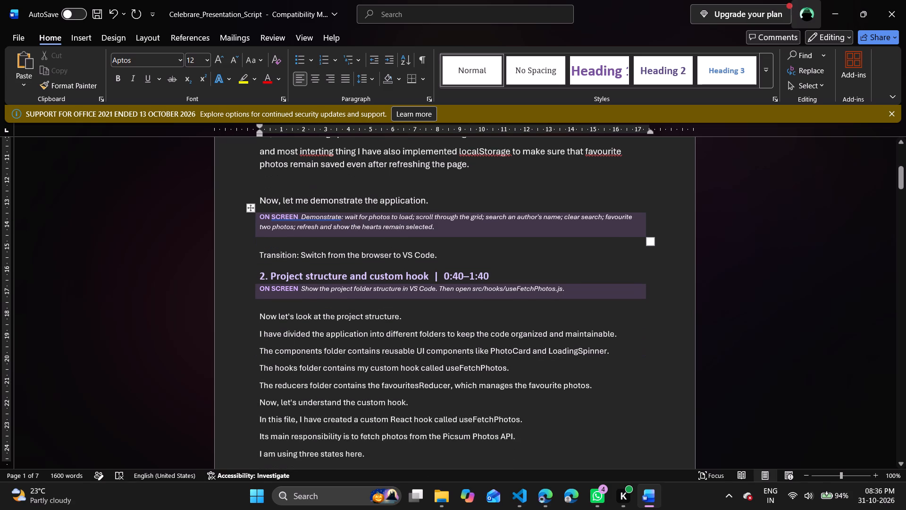
scroll(402, 247, "down", 1)
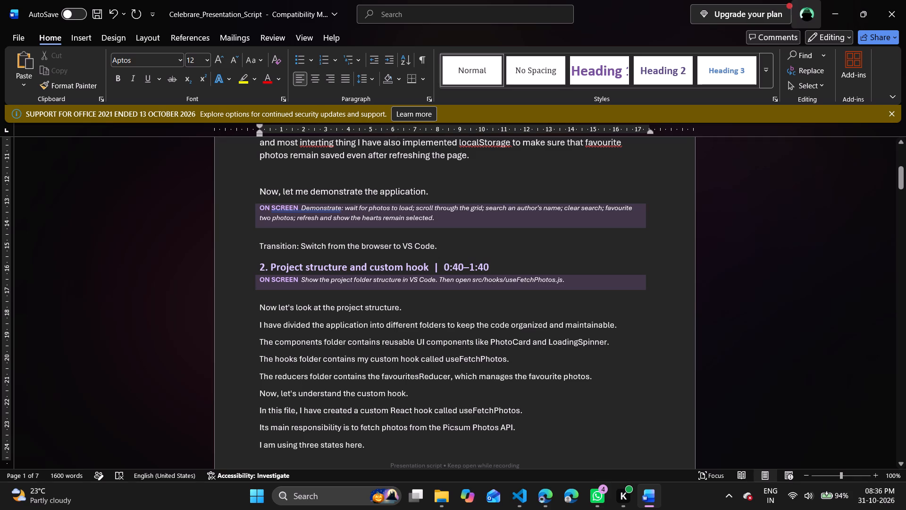
scroll(433, 202, "up", 1)
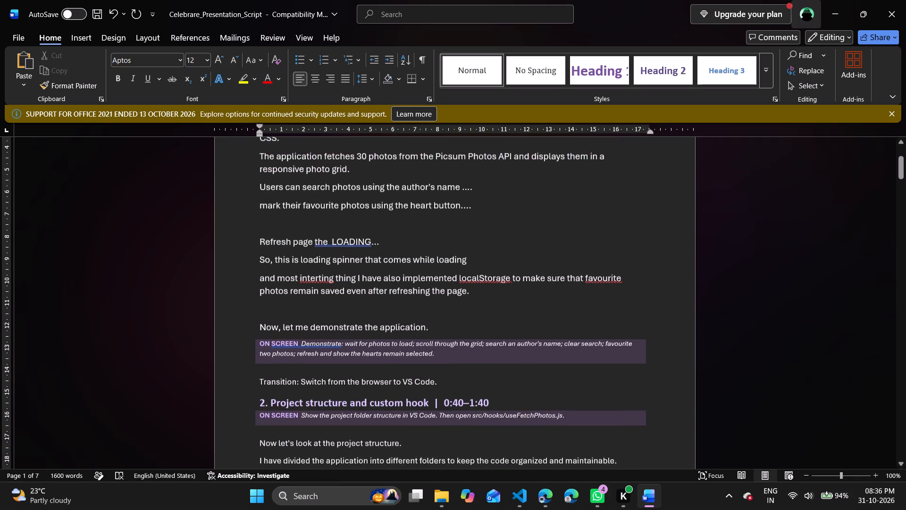
scroll(433, 202, "up", 1)
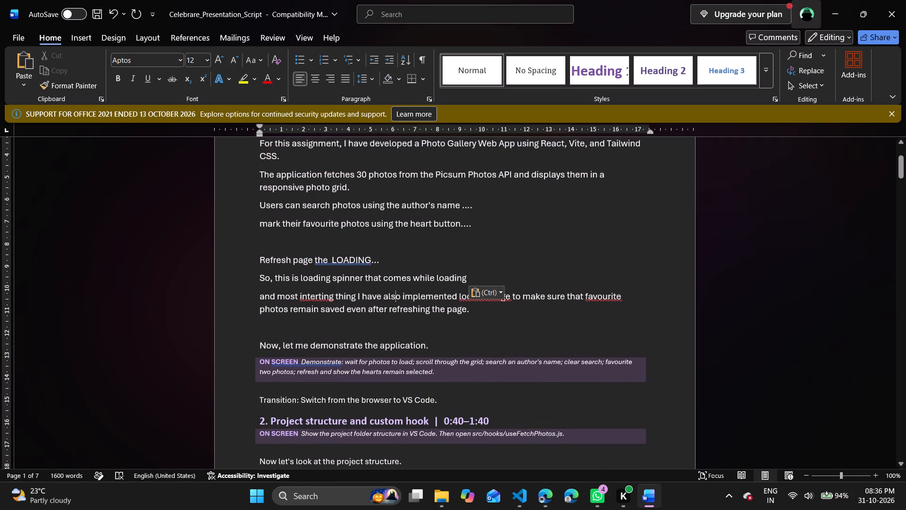
left_click(476, 208)
key("Return")
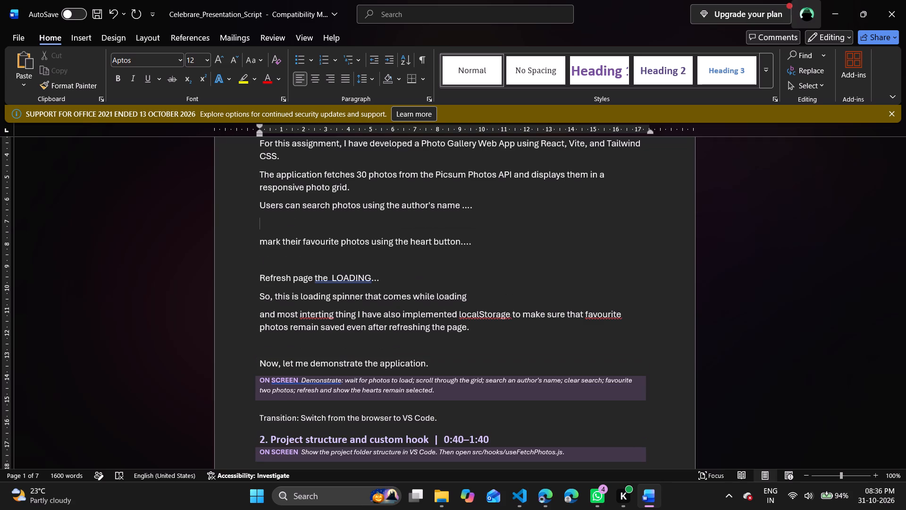
type("let")
key("space")
type("se")
key("BackSpace")
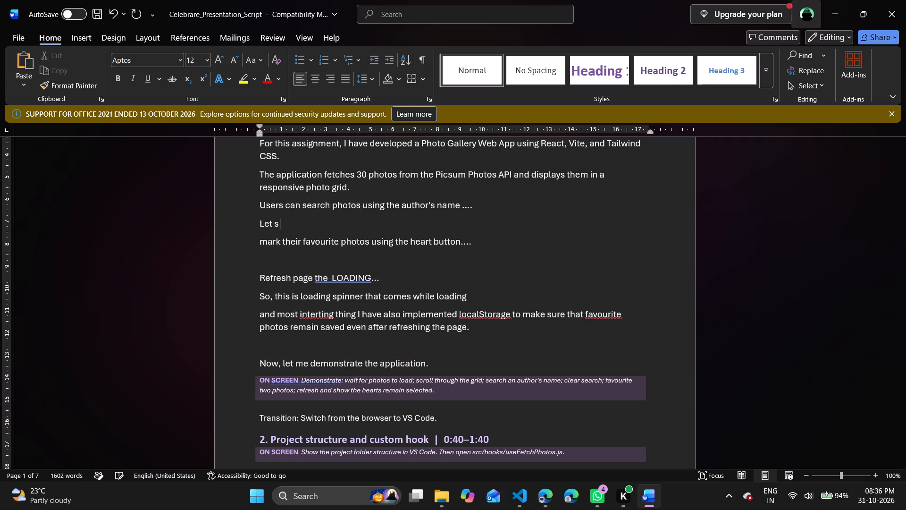
key("BackSpace")
type("me")
key("space")
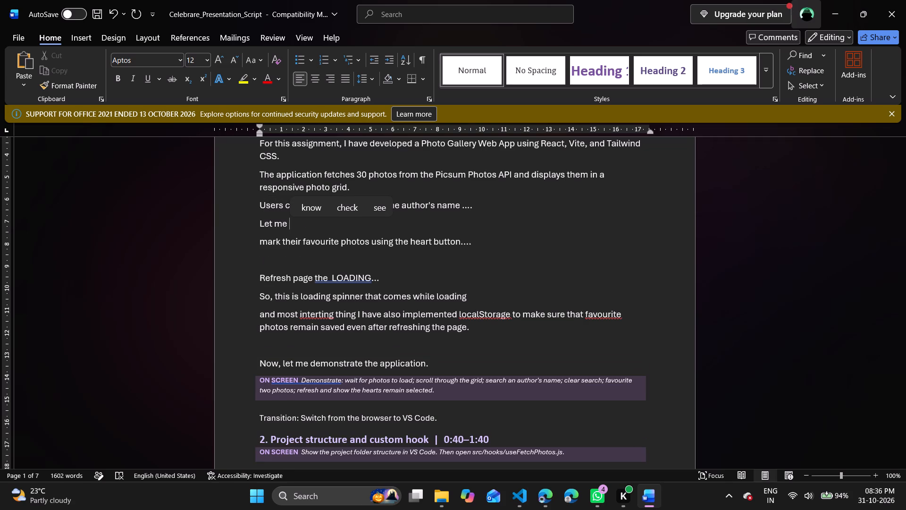
type("search a random")
key("space")
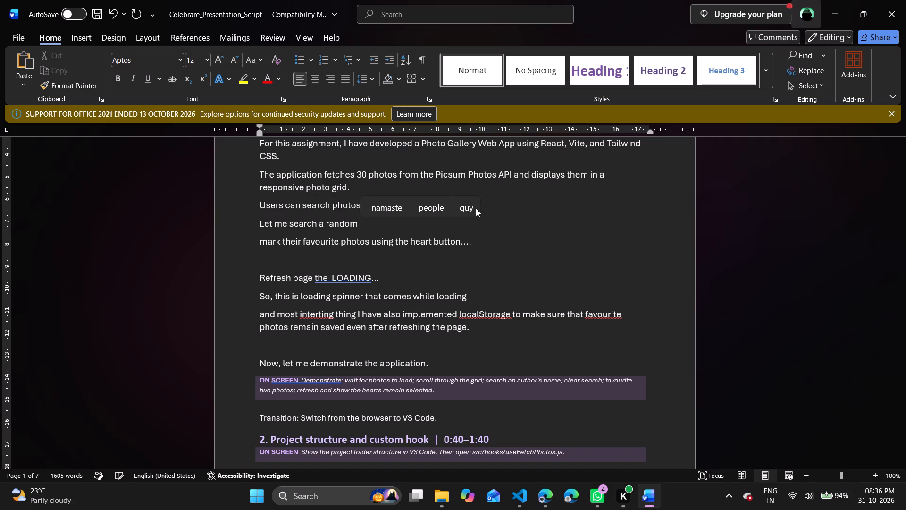
type("ne")
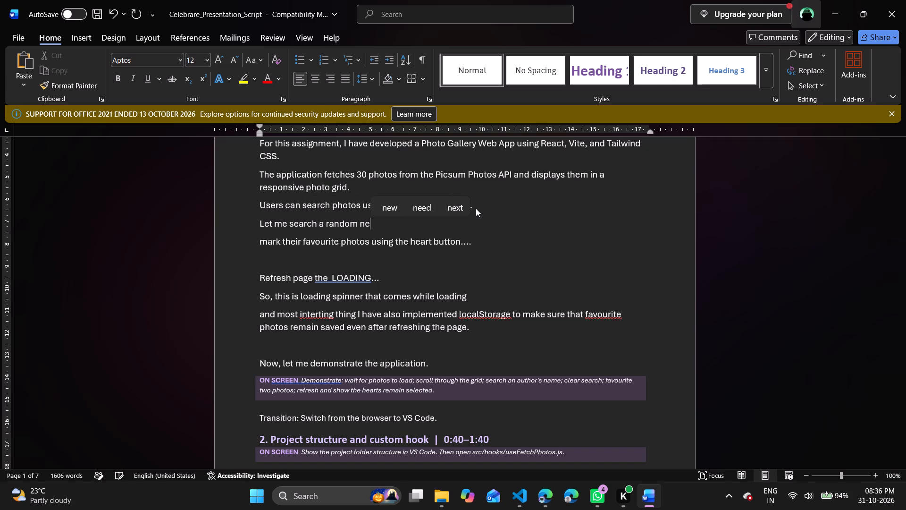
key("BackSpace")
type("ame")
Continue the "Let me search a random name" line with ".. lets took paul so".
type(".. lets took")
key("space")
type("paul")
key("space")
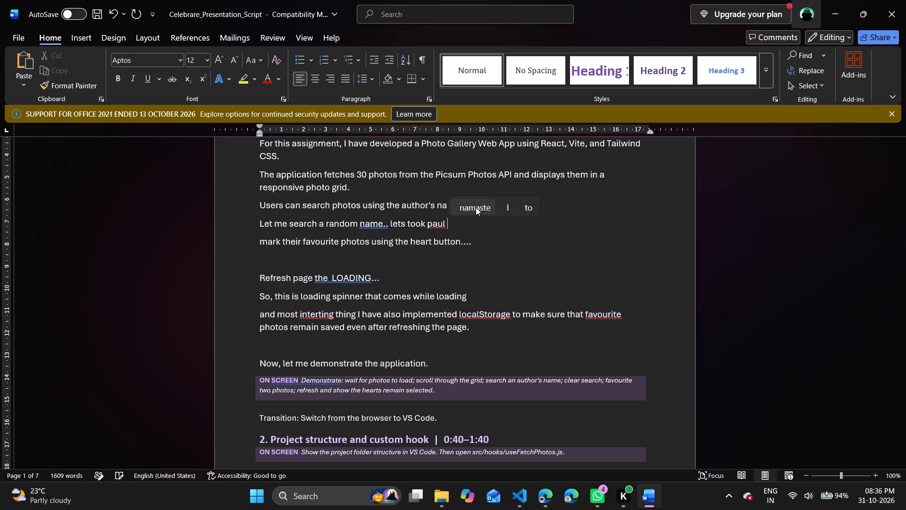
key("w")
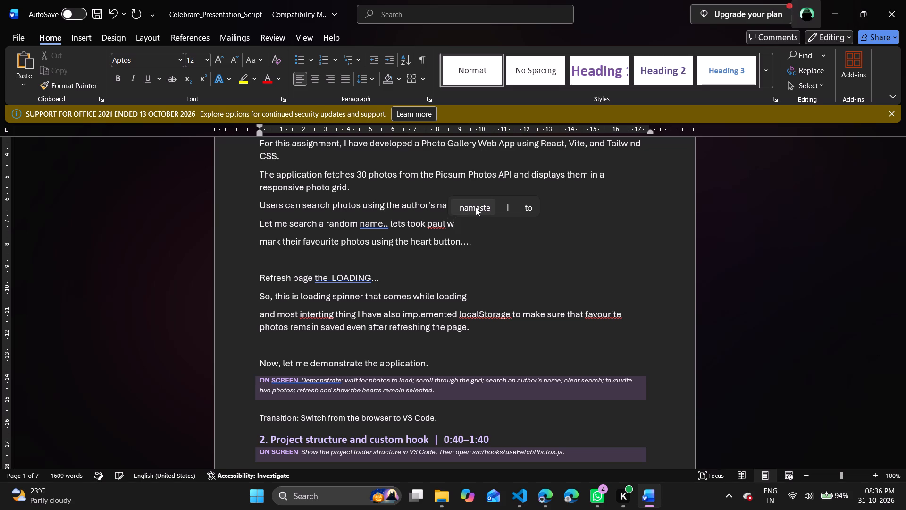
key("BackSpace")
type("so")
key("space")
Insert ", we can see" after "paul" in the random name line and replace the trailing "so" with "..".
key("Left")
key("Left")
key("Left")
key("Left")
key("Left")
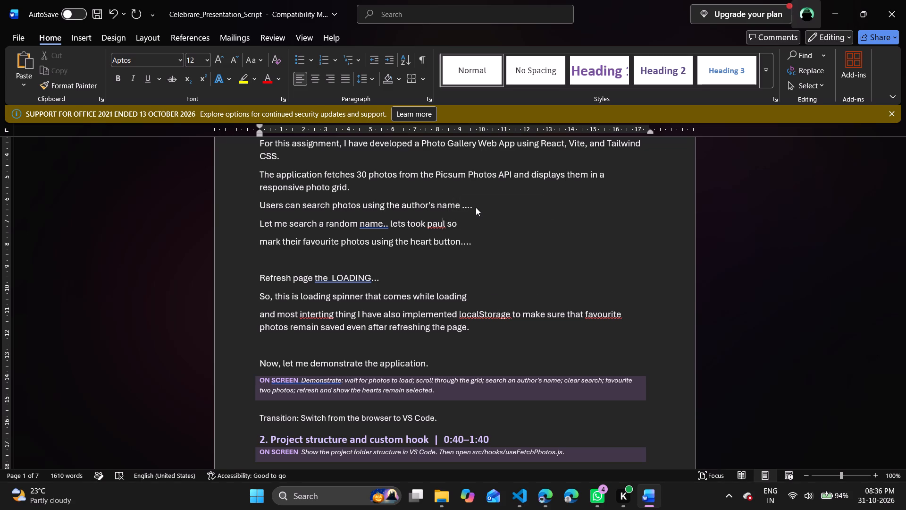
key("Right")
type(", we d")
key("BackSpace")
type("ca s")
key("BackSpace")
key("BackSpace")
key("BackSpace")
type("an se")
type("se")
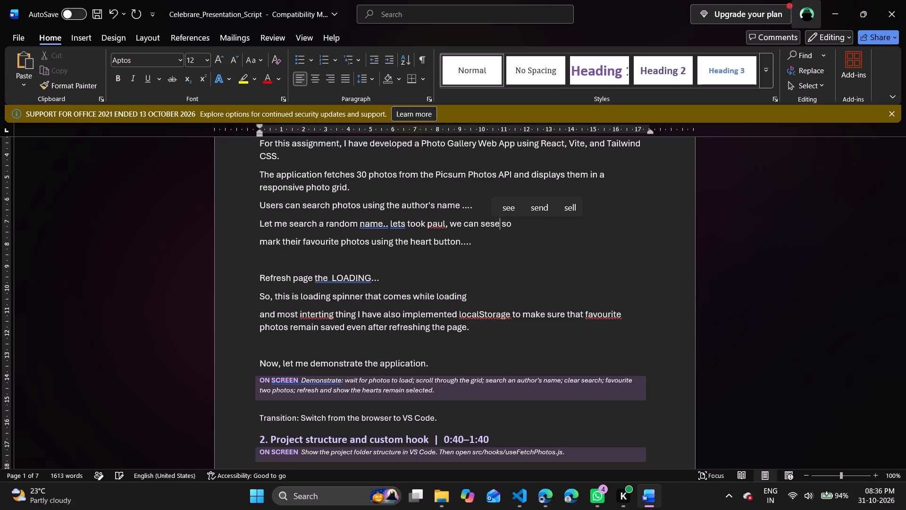
key("BackSpace")
key("BackSpace")
key("e")
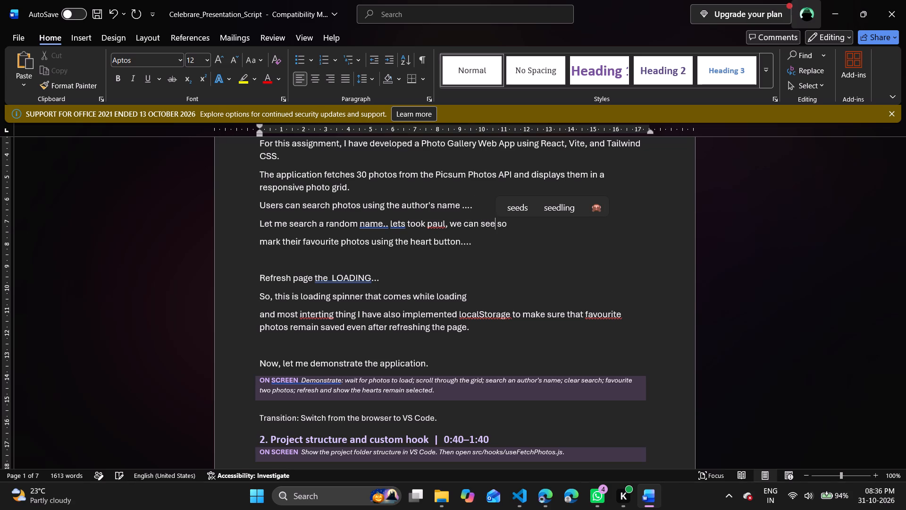
key("Right")
key("Delete")
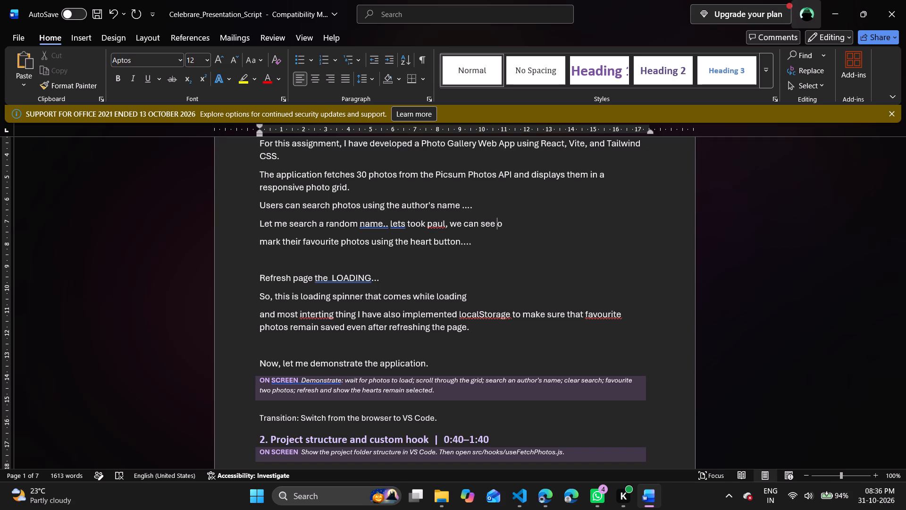
key("Delete")
type("..")
Add "And let me" at the start of the line "mark their favourite photos using the heart button".
scroll(477, 255, "down", 1)
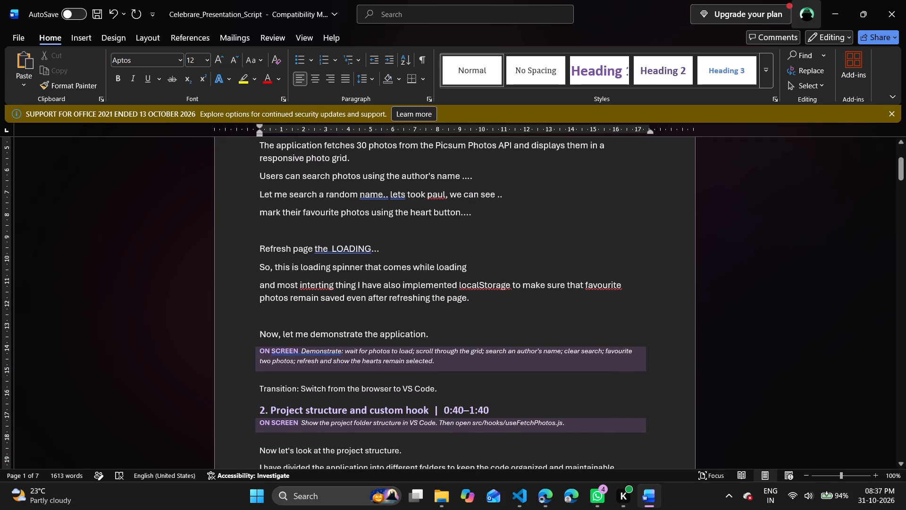
left_click(261, 216)
type("an")
key("space")
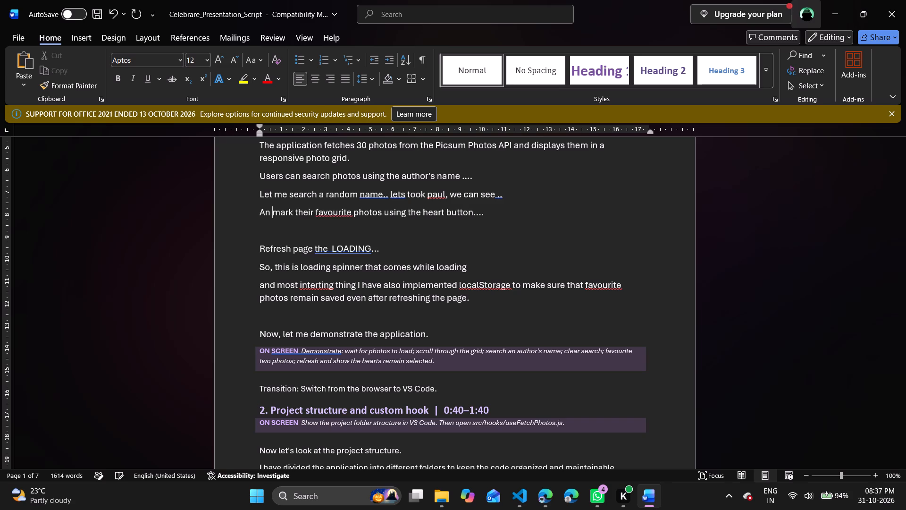
key("BackSpace")
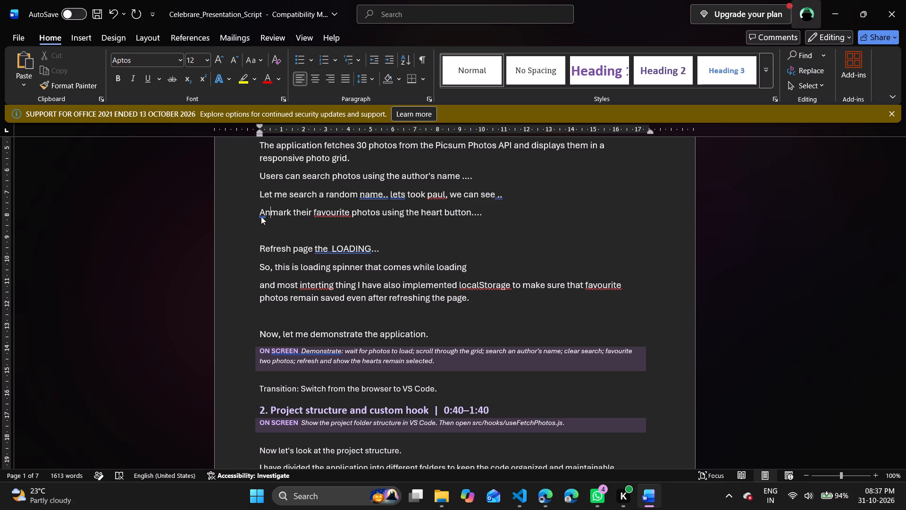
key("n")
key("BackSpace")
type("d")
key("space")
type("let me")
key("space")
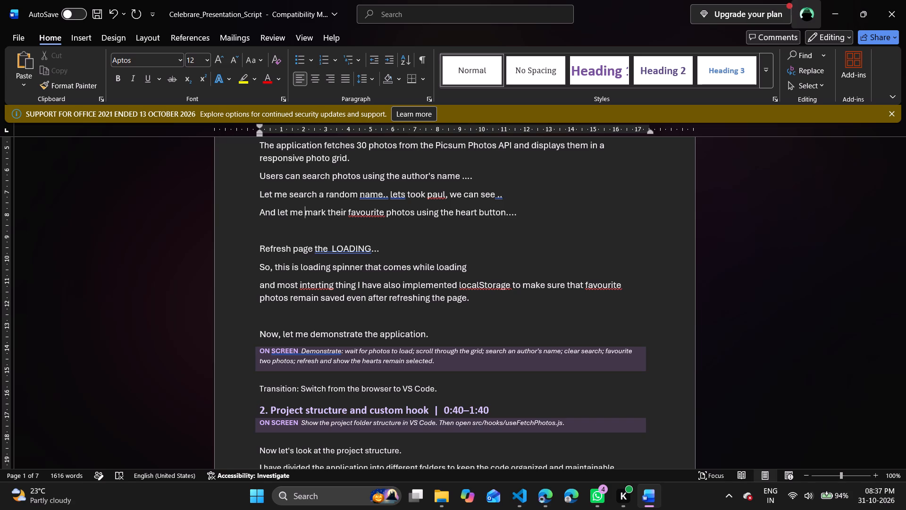
Start editing the word "their" in the line about marking favourite photos.
left_click(342, 214)
In the line about marking favourite photos, change "their" to "the" and "the heart button" to "this heart button".
key("Delete")
key("BackSpace")
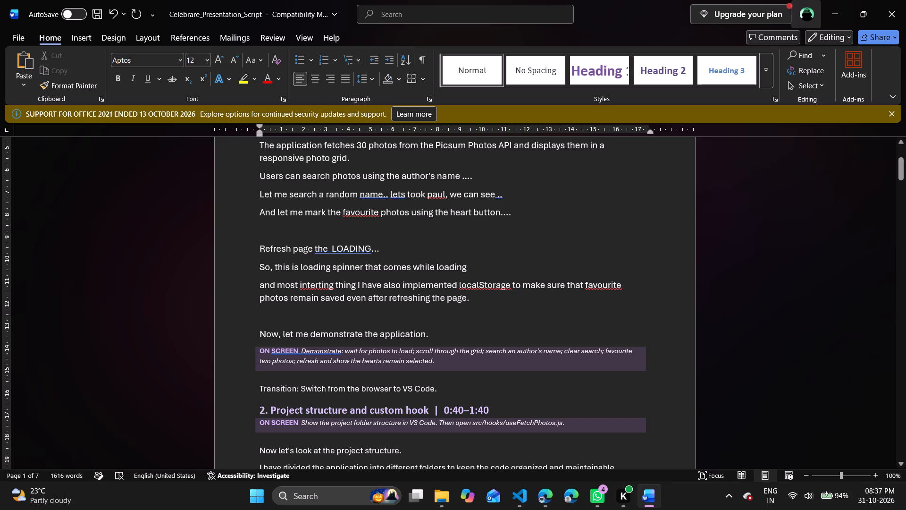
left_click(446, 215)
key("BackSpace")
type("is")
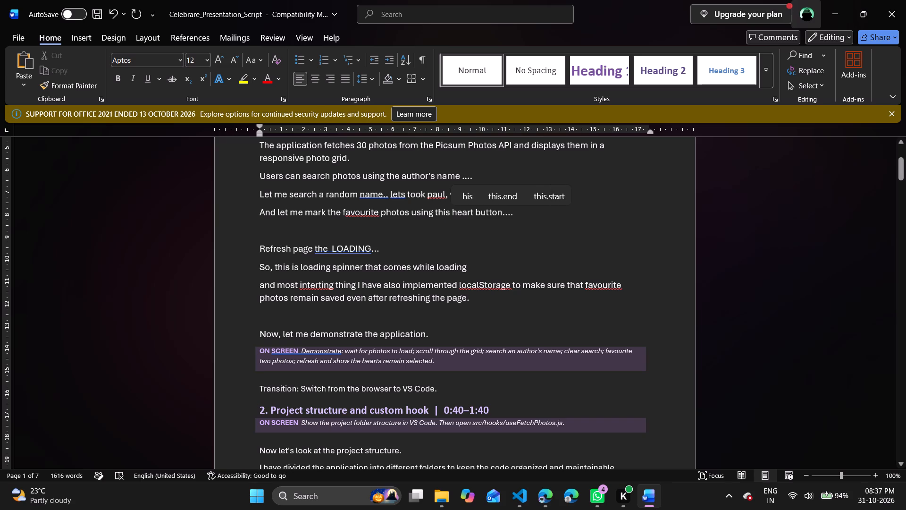
left_click(425, 237)
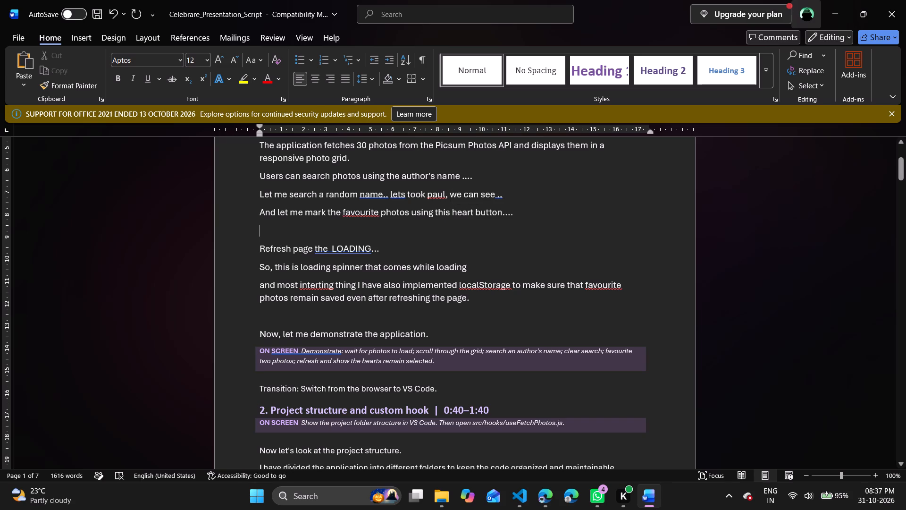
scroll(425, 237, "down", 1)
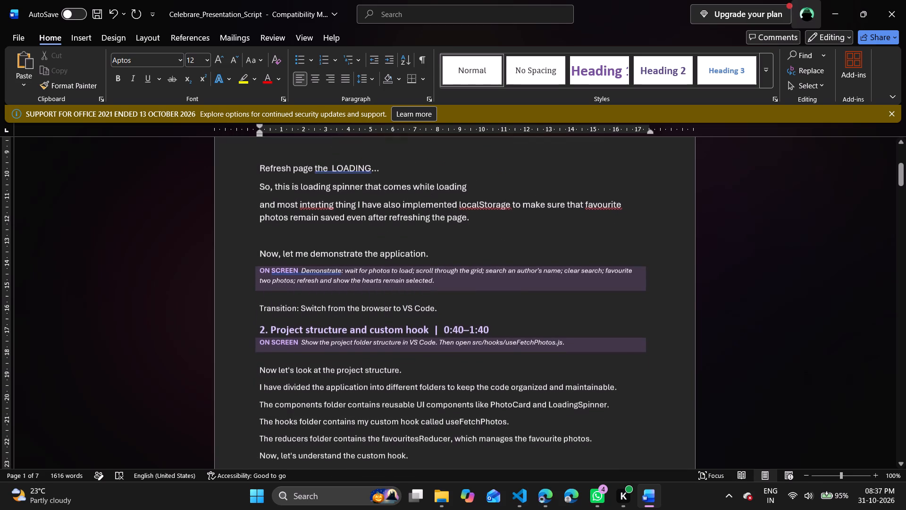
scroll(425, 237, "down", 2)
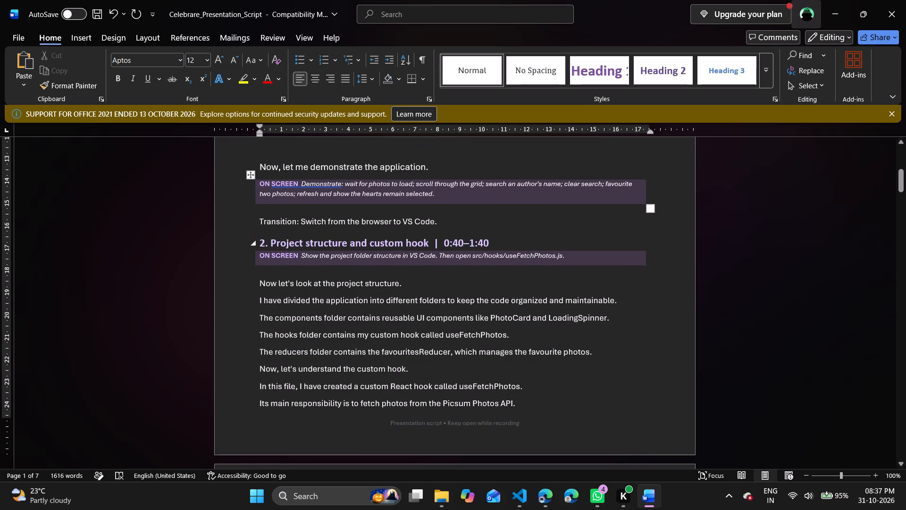
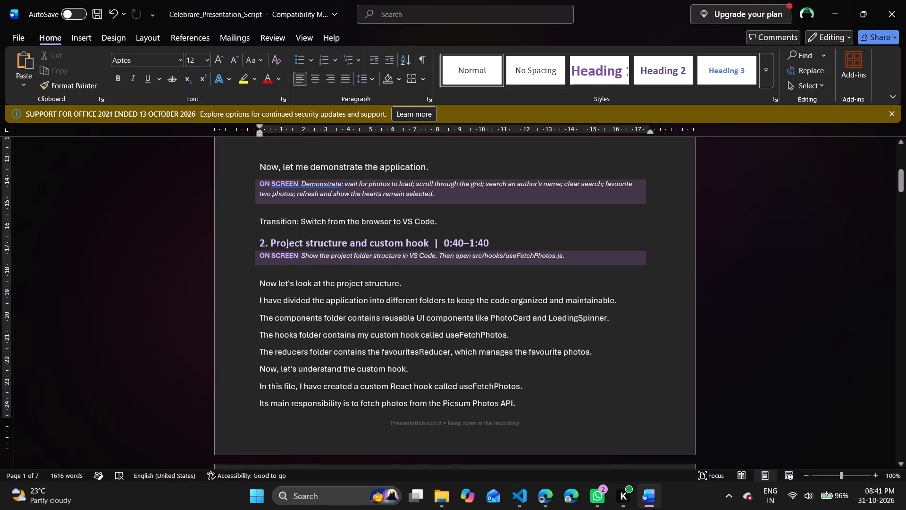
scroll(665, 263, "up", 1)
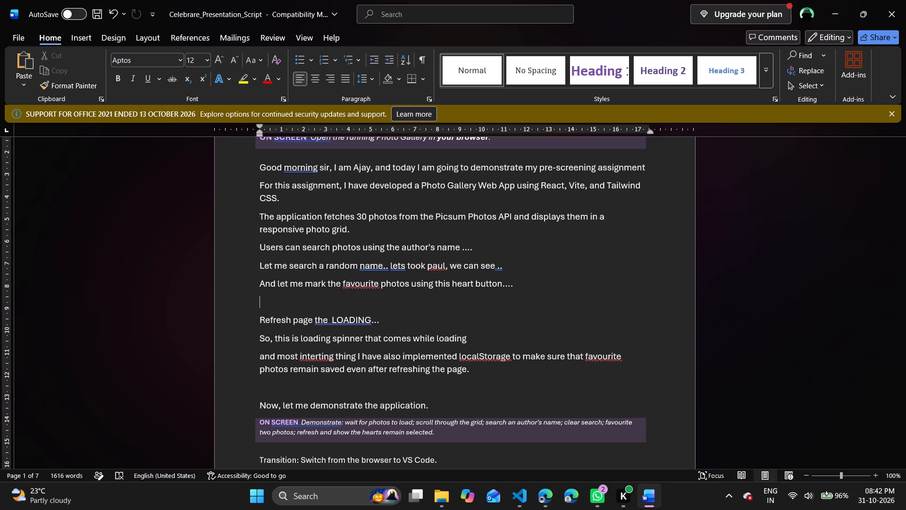
Read through the script's "Project structure and custom hook" section and the transition lines before it.
left_click(615, 314)
scroll(615, 314, "down", 2)
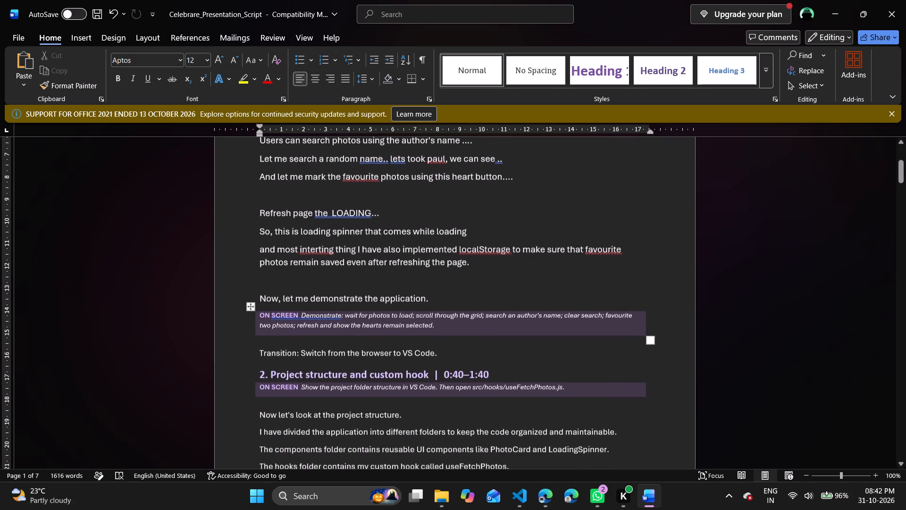
scroll(615, 314, "down", 2)
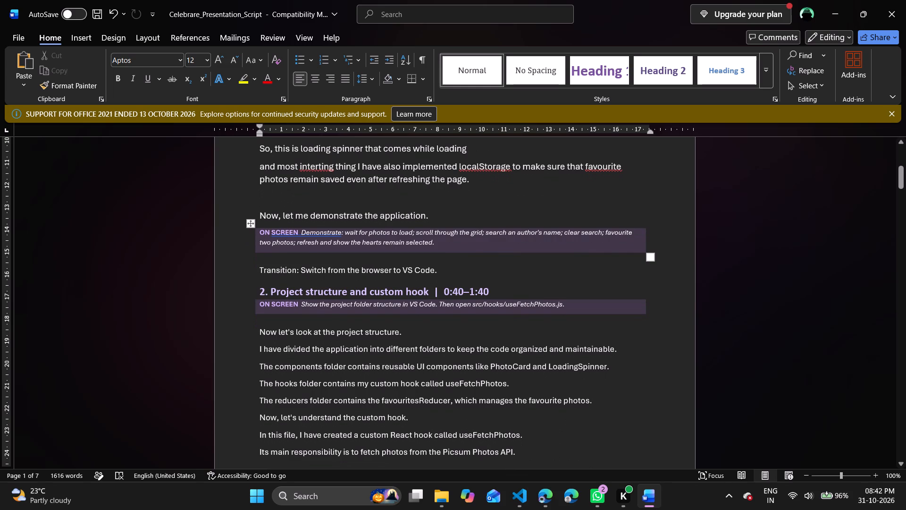
scroll(615, 314, "down", 1)
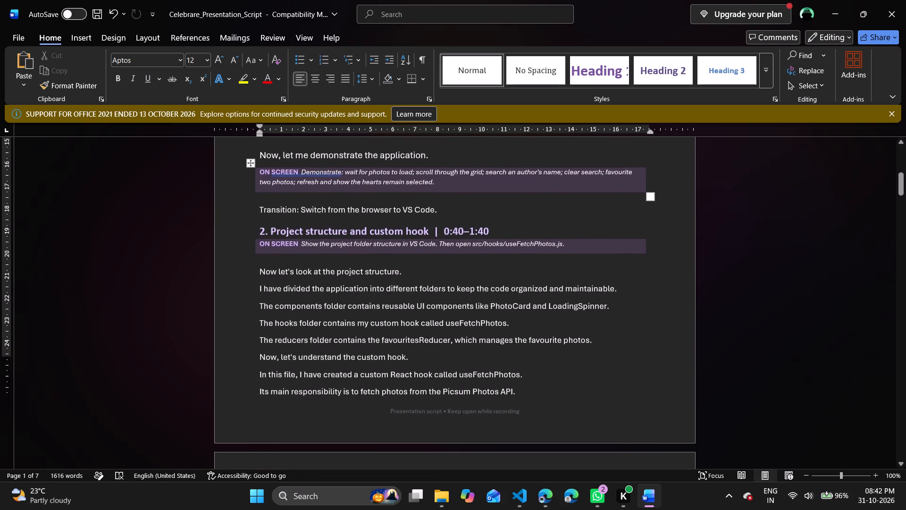
scroll(615, 314, "down", 3)
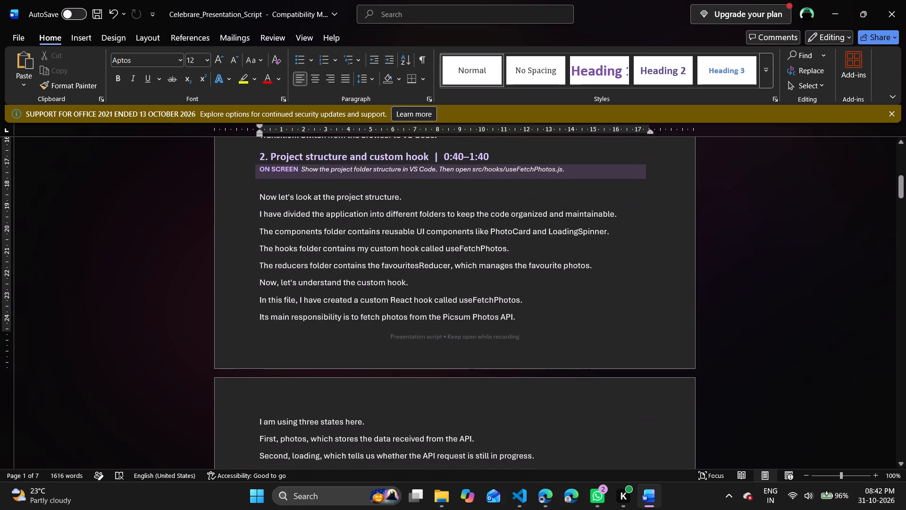
scroll(615, 314, "down", 2)
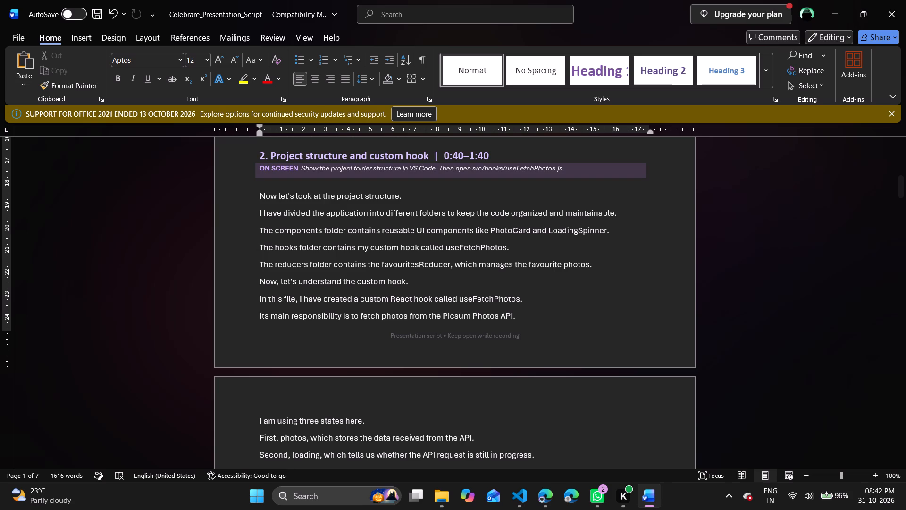
scroll(615, 314, "up", 1)
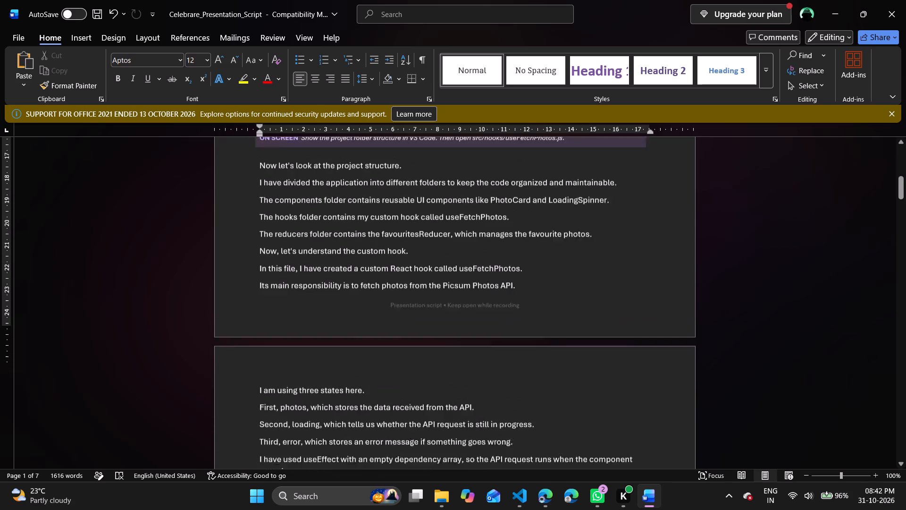
scroll(615, 314, "up", 1)
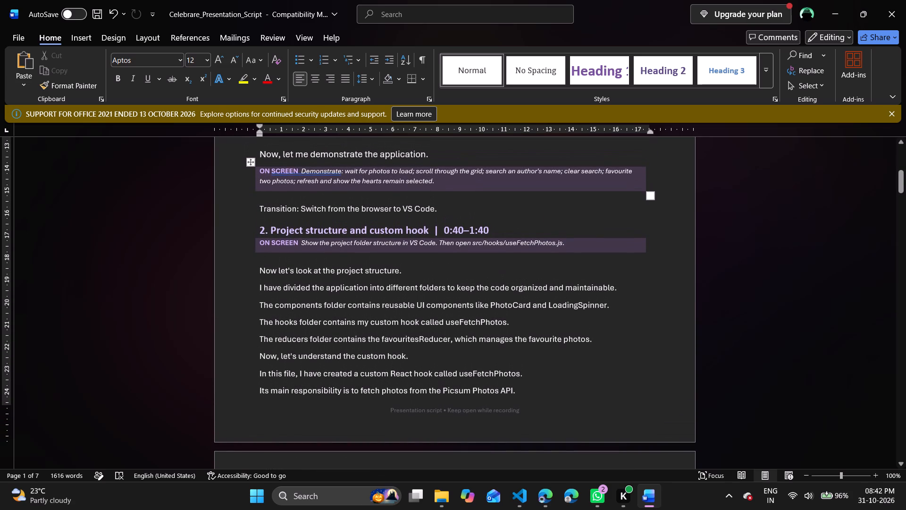
scroll(615, 314, "up", 2)
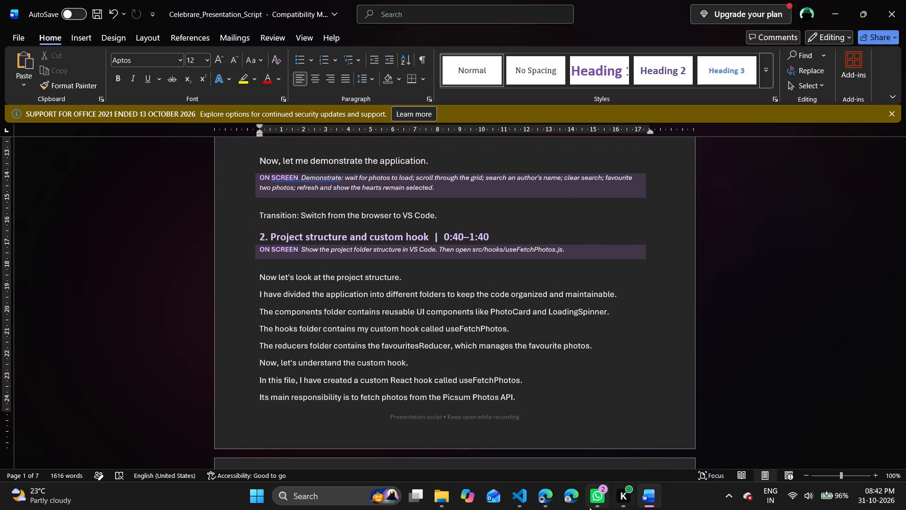
Switch to Microsoft Edge and open the YouTube Music home page.
left_click(554, 498)
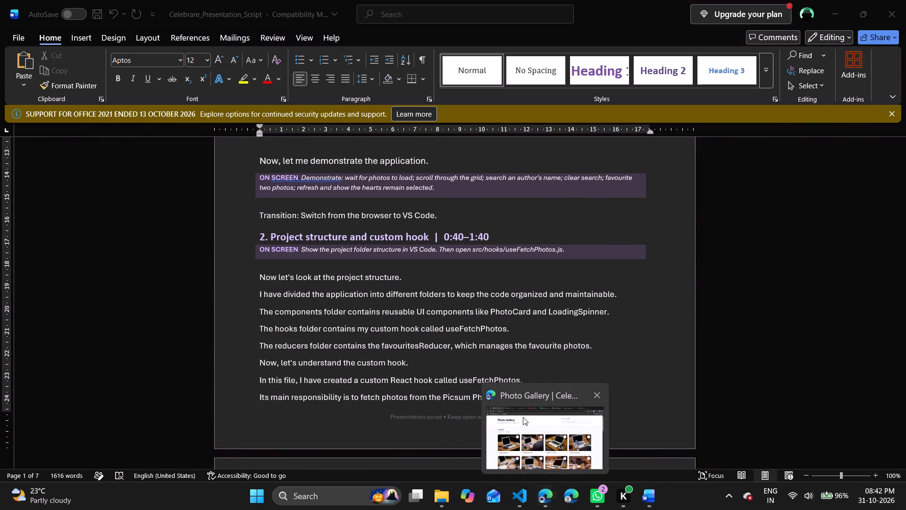
left_click(535, 440)
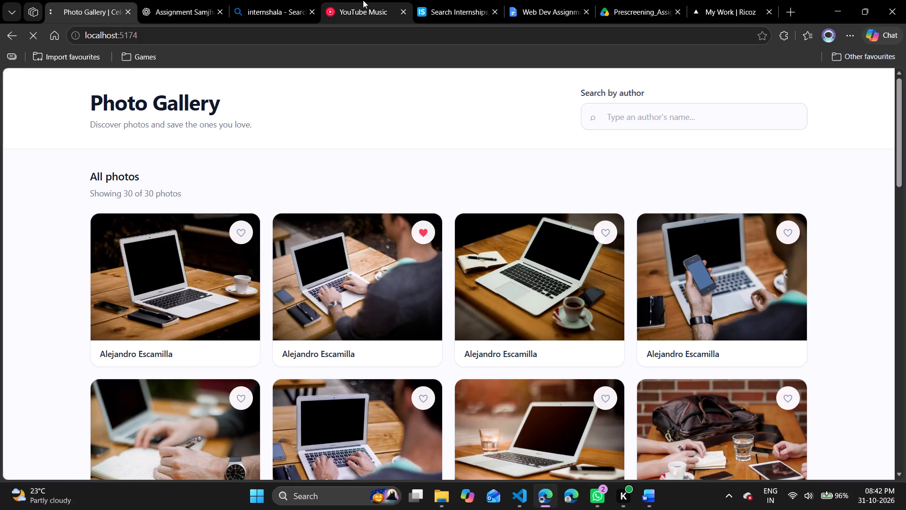
left_click(361, 0)
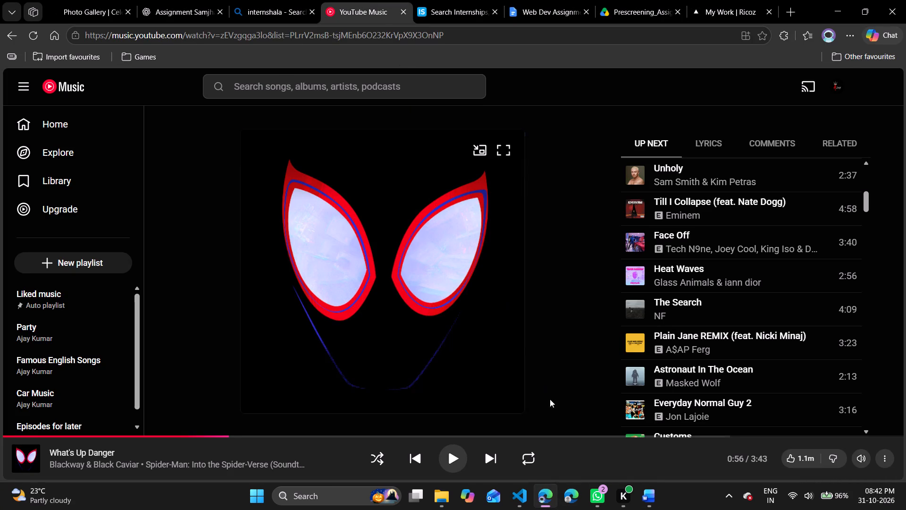
left_click(599, 478)
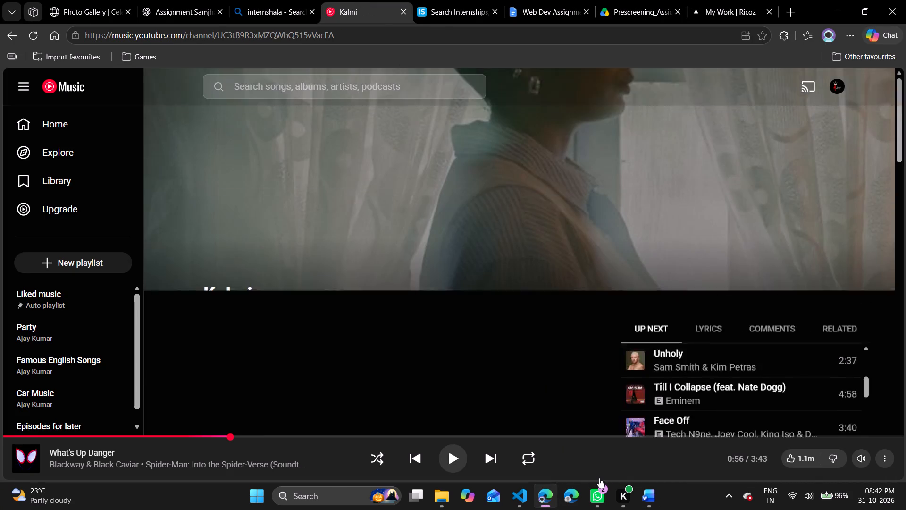
left_click(86, 126)
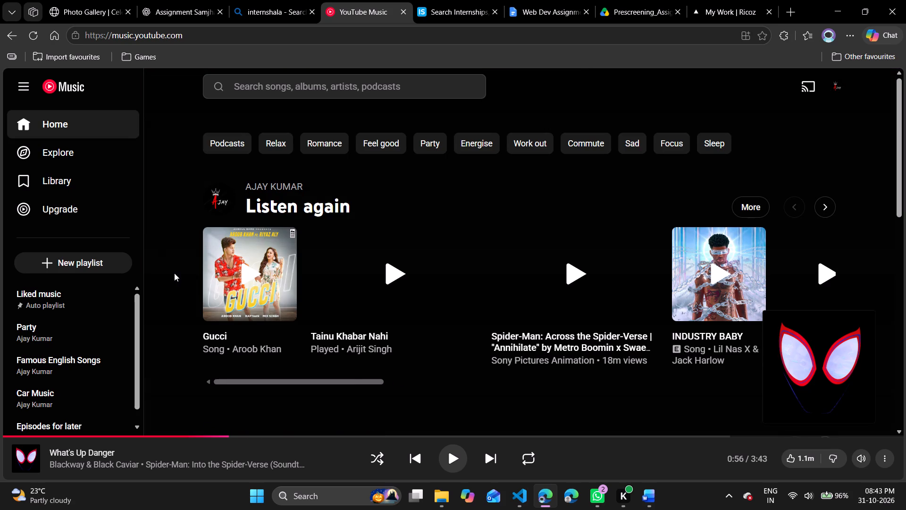
Mark the artist of the song "Gucci" under Listen again as "Don't recommend artist".
left_click(284, 243)
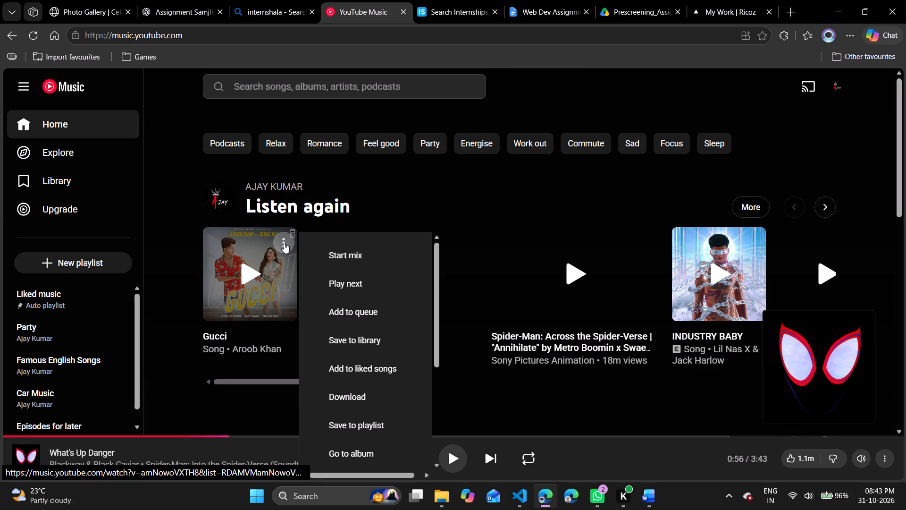
scroll(338, 419, "down", 1)
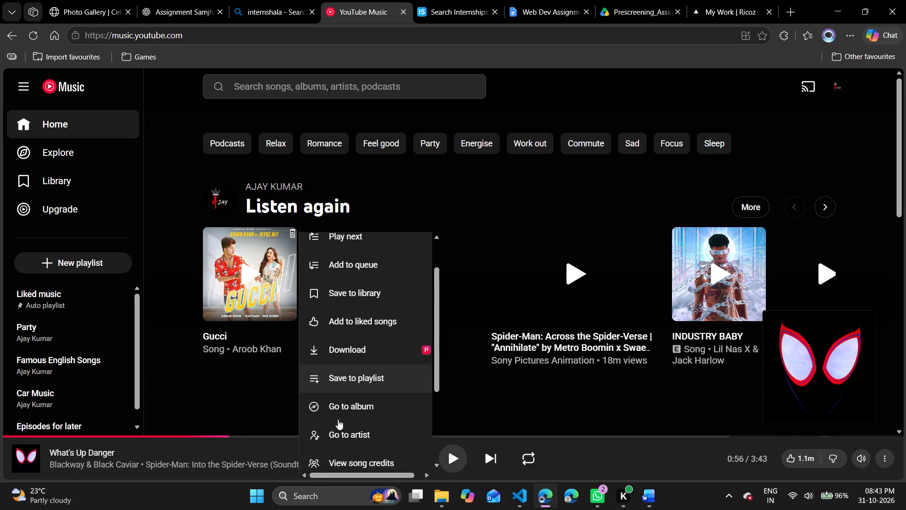
scroll(338, 419, "down", 4)
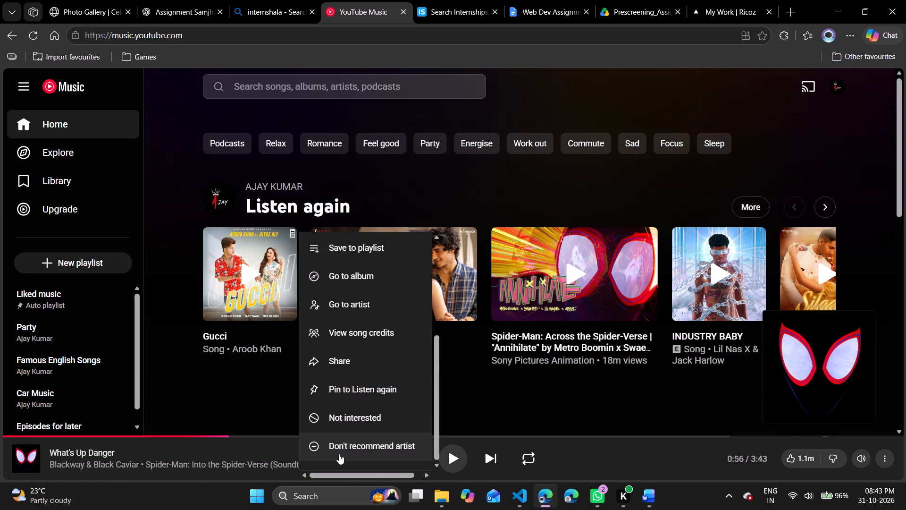
scroll(339, 454, "down", 1)
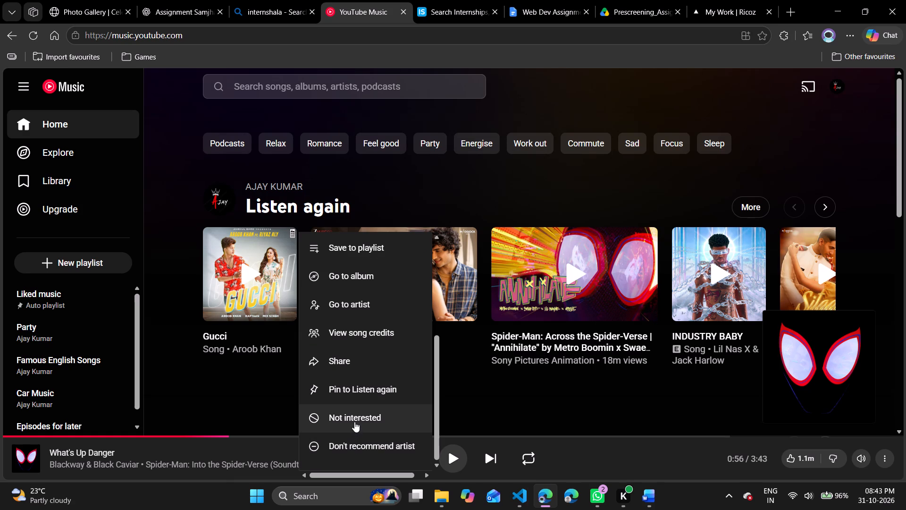
left_click(354, 447)
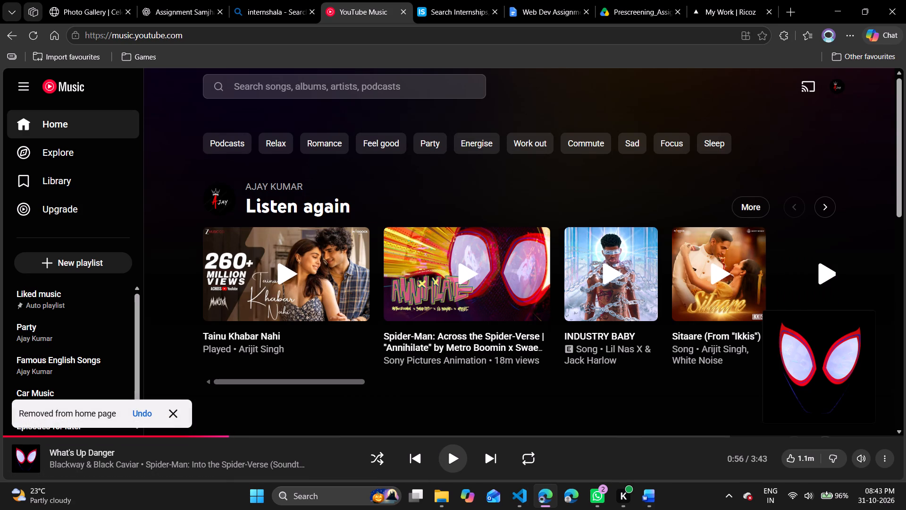
Browse the Listen again songs and play "God Damn".
scroll(423, 351, "left", 4)
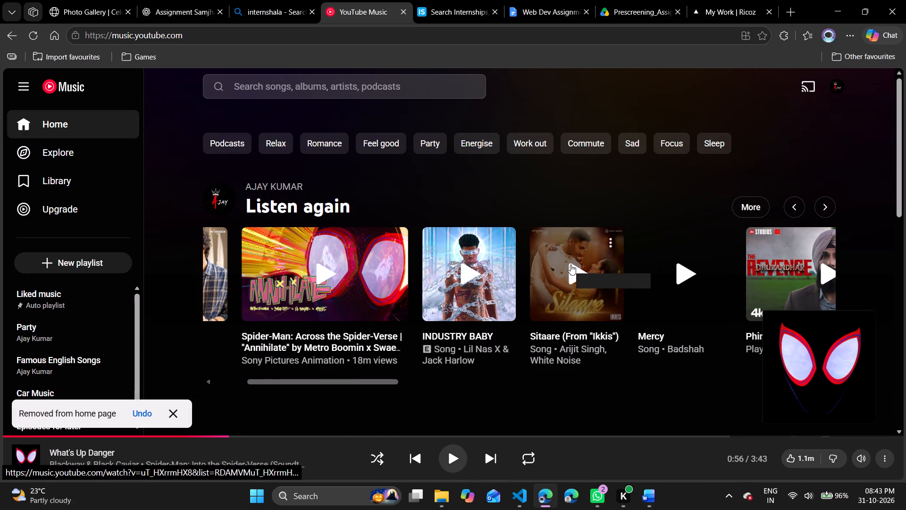
scroll(570, 266, "left", 3)
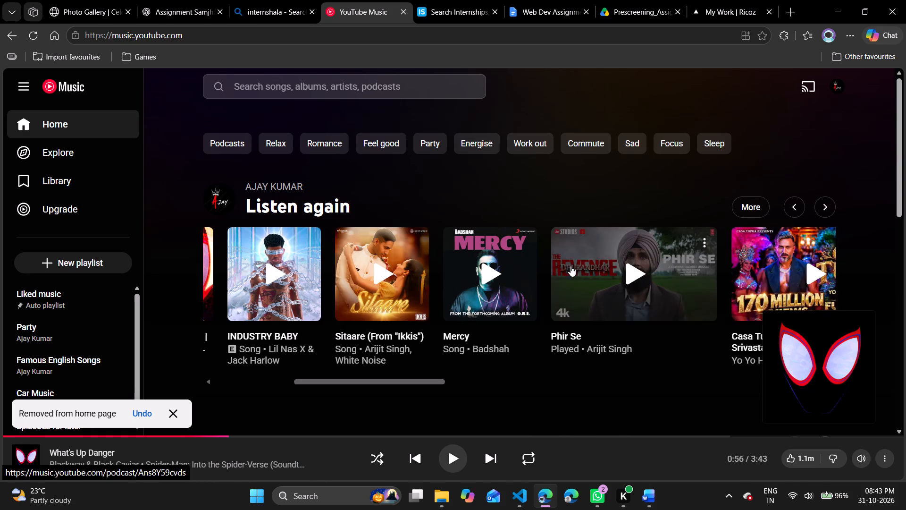
scroll(570, 266, "left", 6)
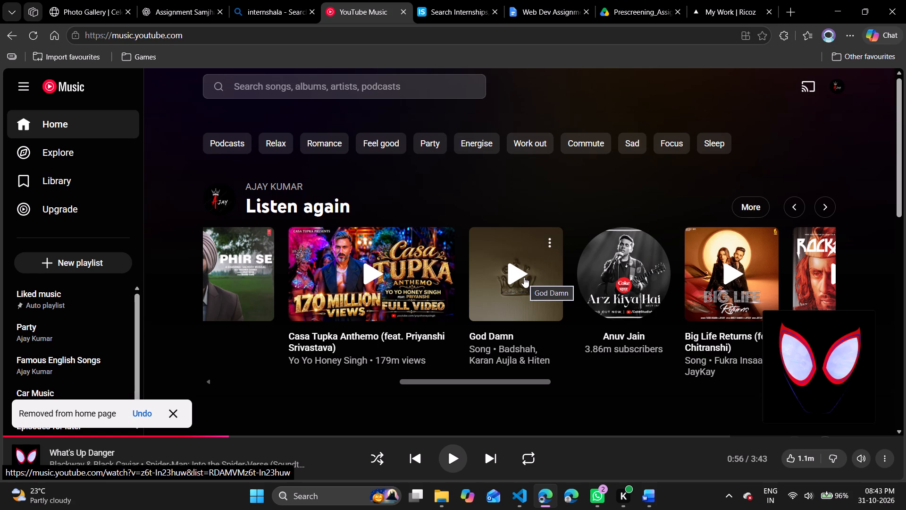
left_click(524, 277)
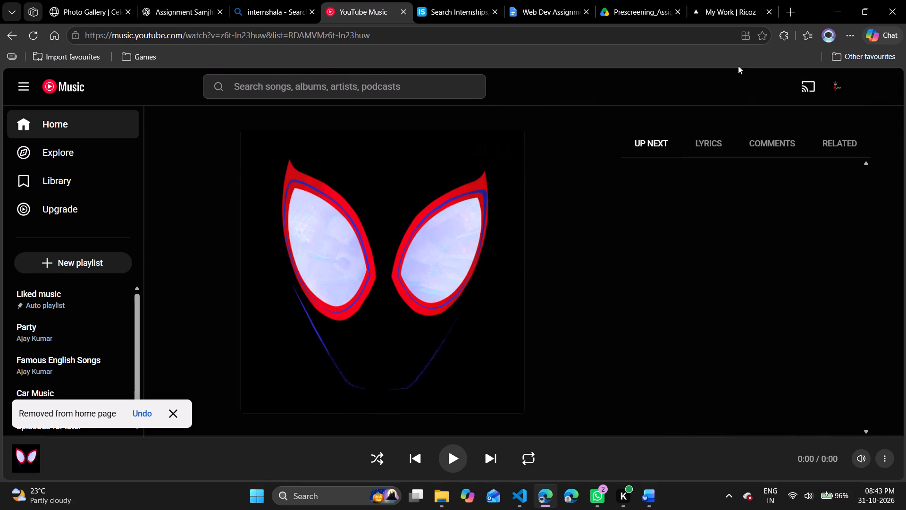
Open the messages page from the Ricoz My Work page and close the Ricoz browser tab.
left_click(700, 13)
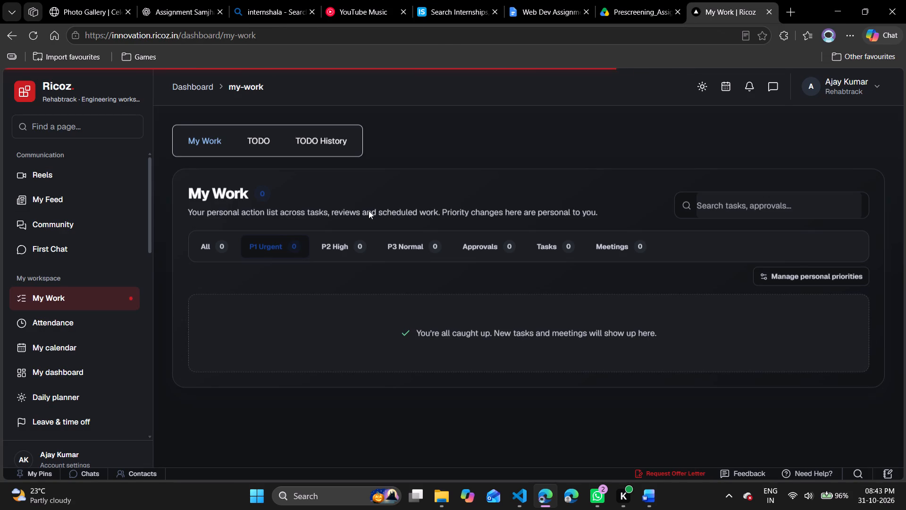
left_click(781, 85)
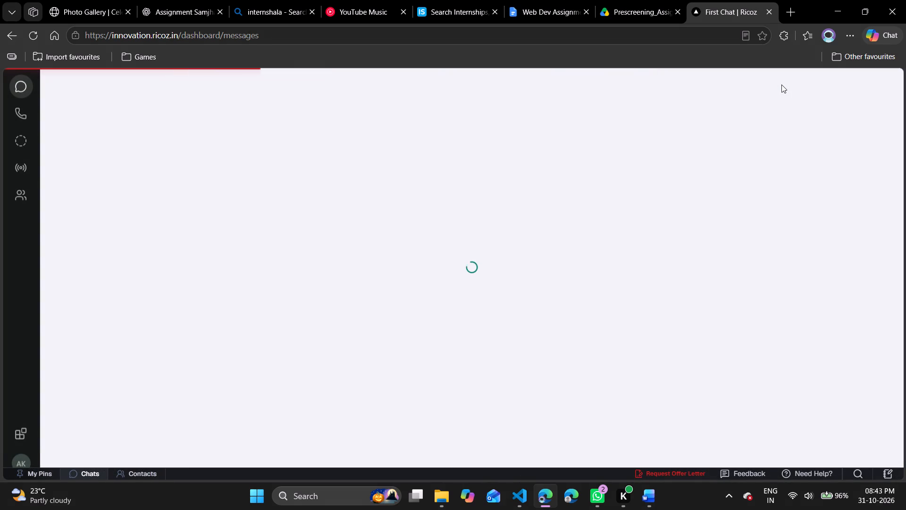
left_click(771, 12)
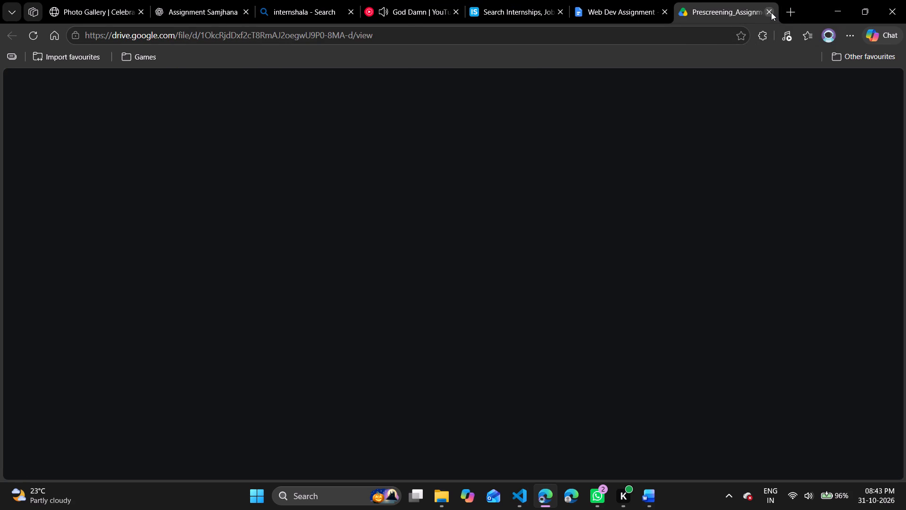
Minimize Edge to return to the Word script and read from the project structure section through the custom hook explanation to the useReducer heading.
left_click(830, 7)
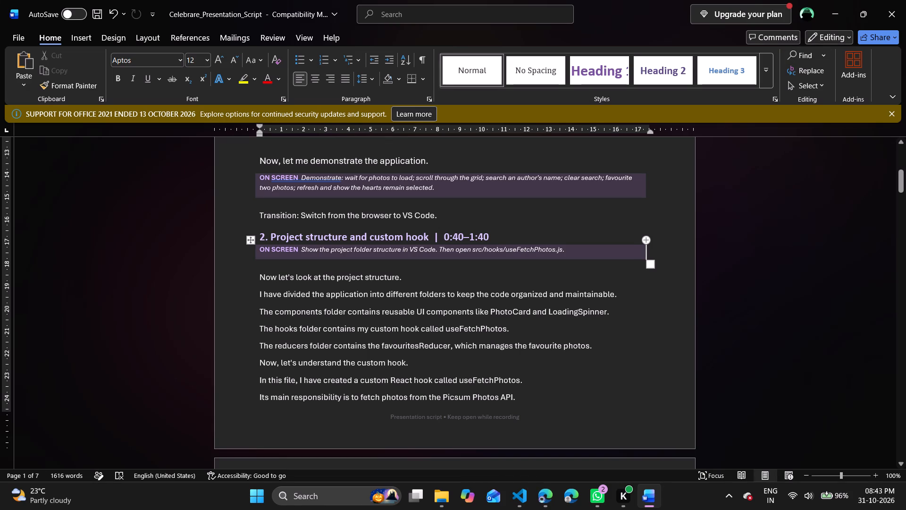
scroll(652, 332, "down", 1)
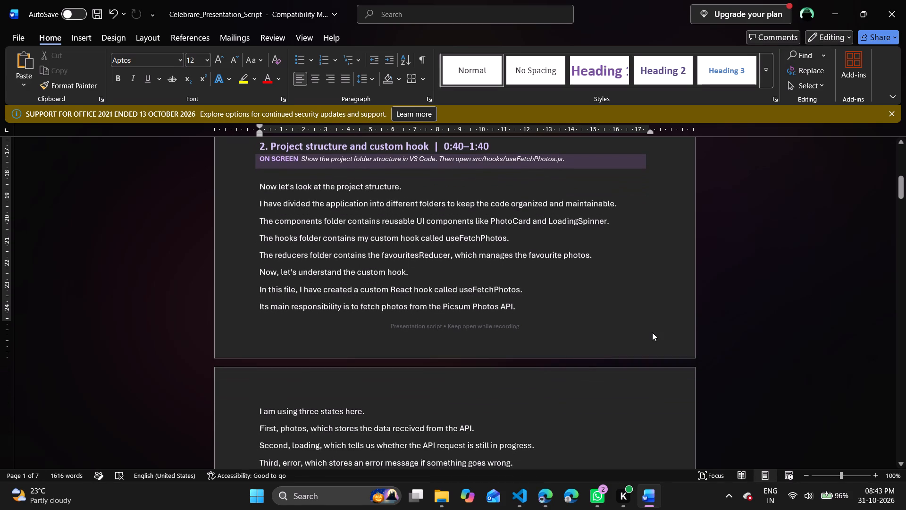
scroll(652, 332, "down", 2)
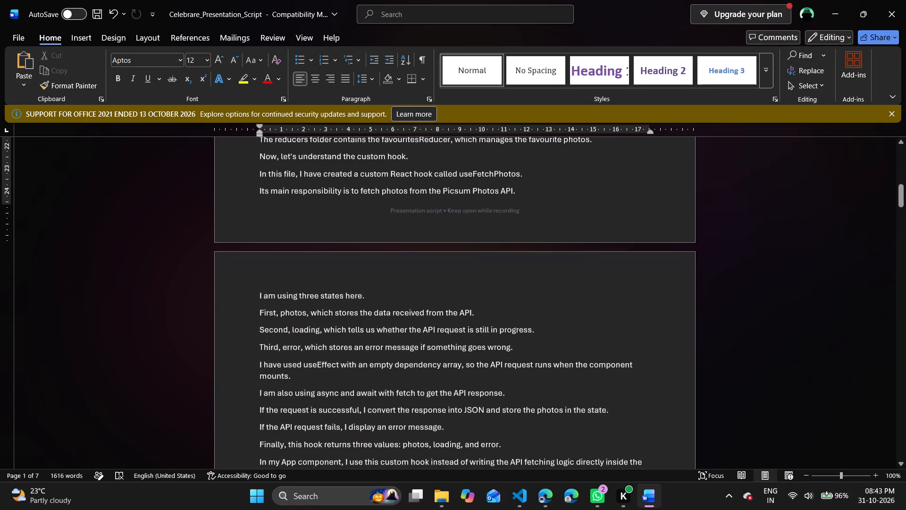
scroll(652, 332, "down", 2)
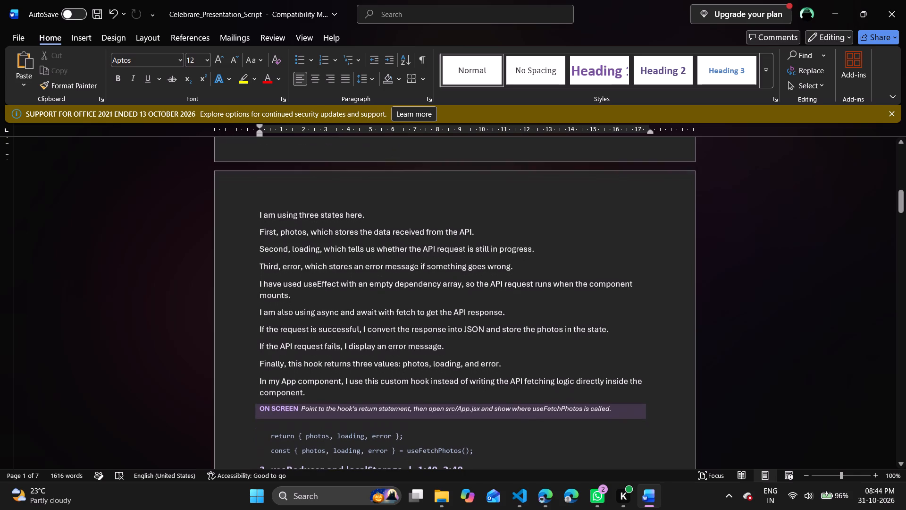
scroll(652, 332, "down", 2)
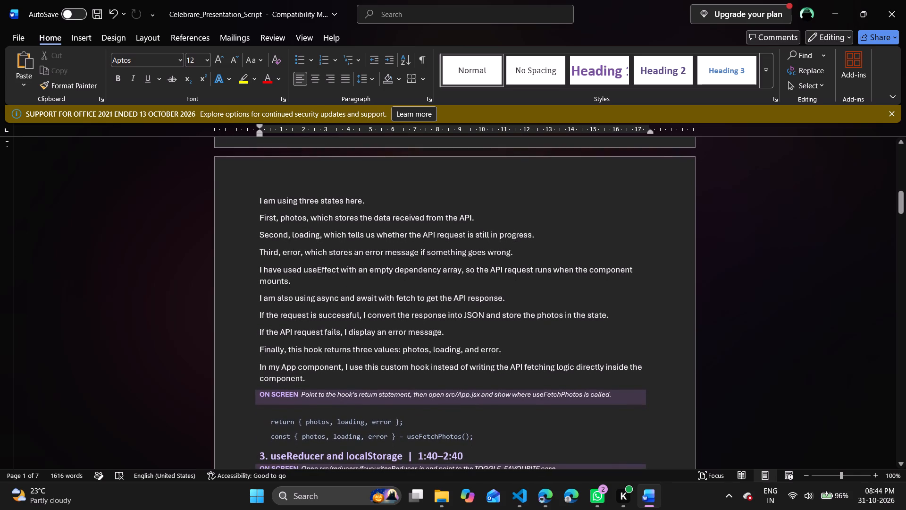
scroll(652, 332, "down", 2)
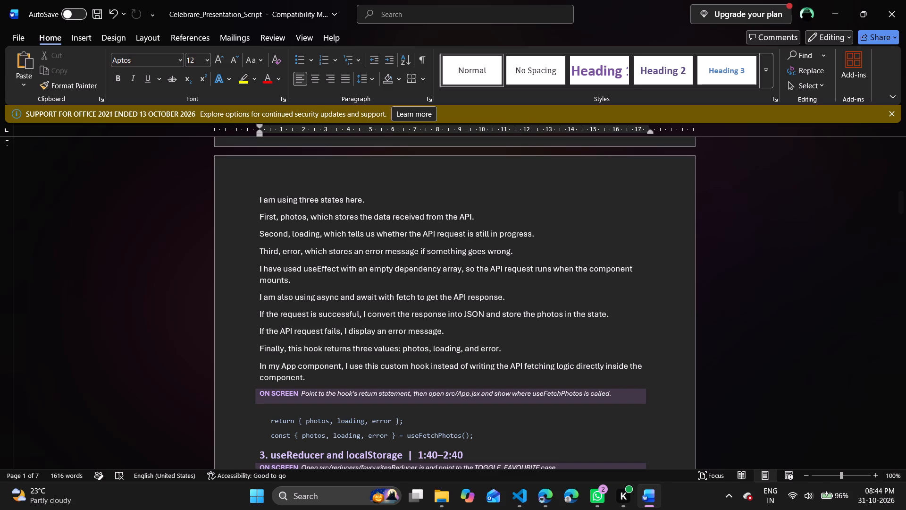
scroll(652, 332, "down", 1)
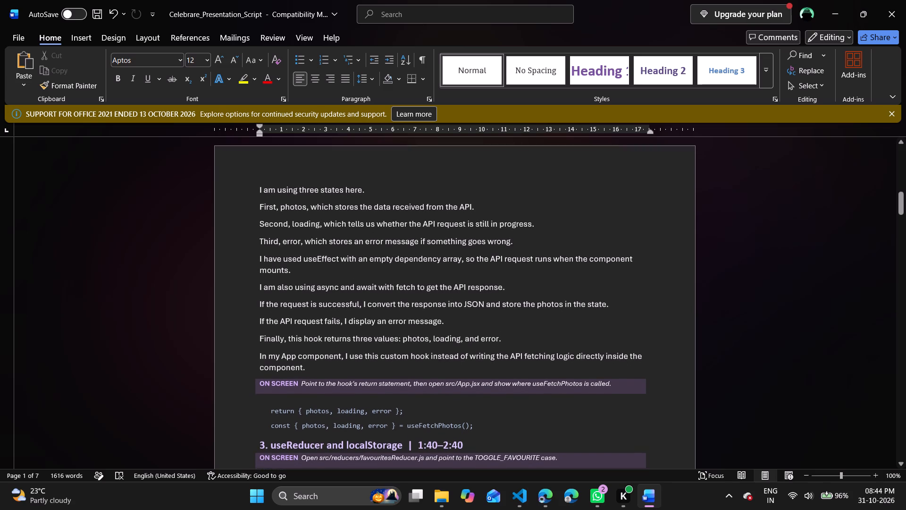
scroll(652, 332, "down", 1)
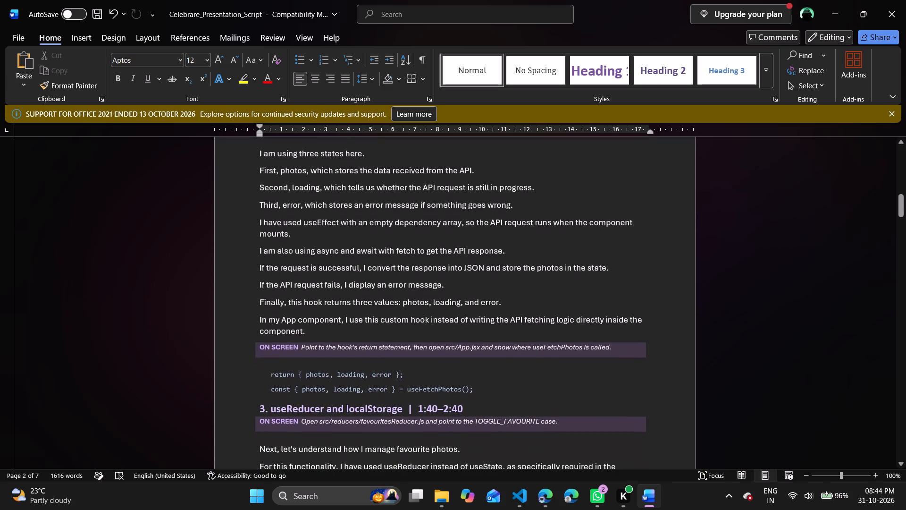
scroll(652, 332, "down", 1)
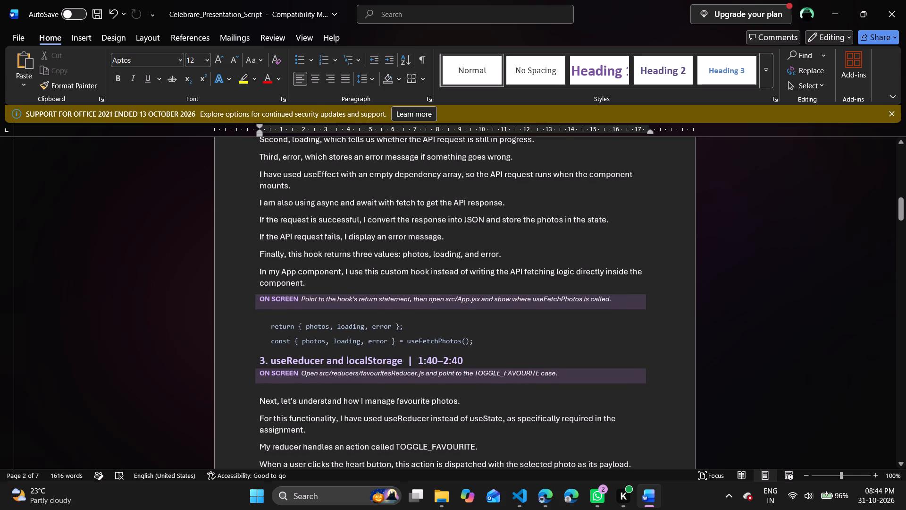
scroll(652, 332, "down", 1)
Review the photo gallery demo lines and the transition from the browser to VS Code in the script's first section.
scroll(652, 332, "up", 1)
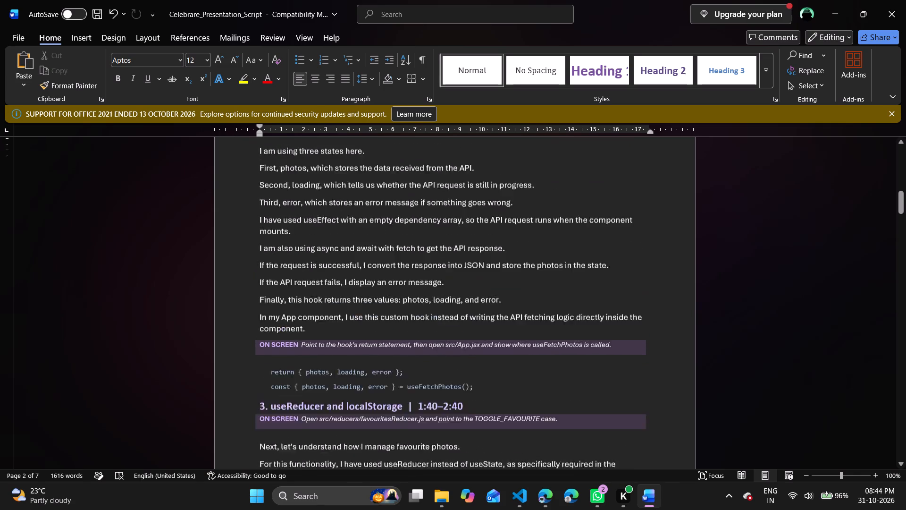
scroll(652, 332, "up", 3)
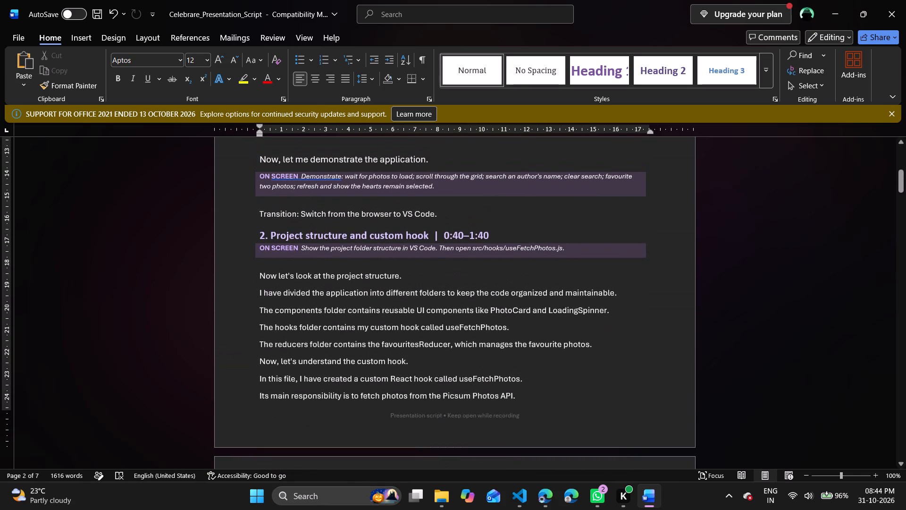
scroll(652, 332, "up", 1)
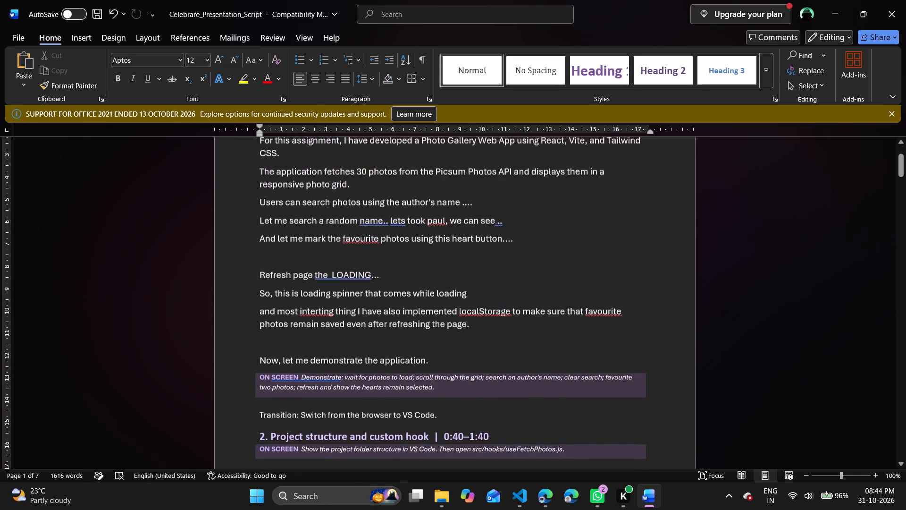
scroll(652, 332, "down", 1)
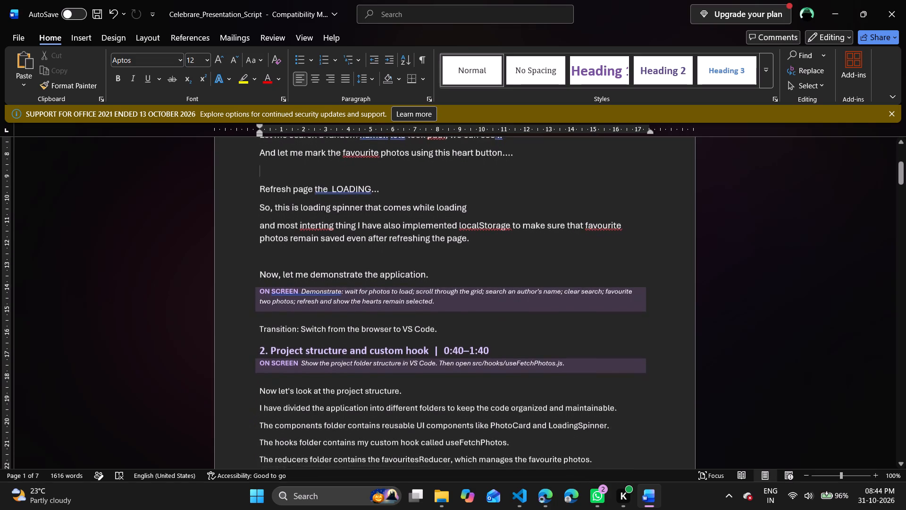
scroll(652, 332, "down", 2)
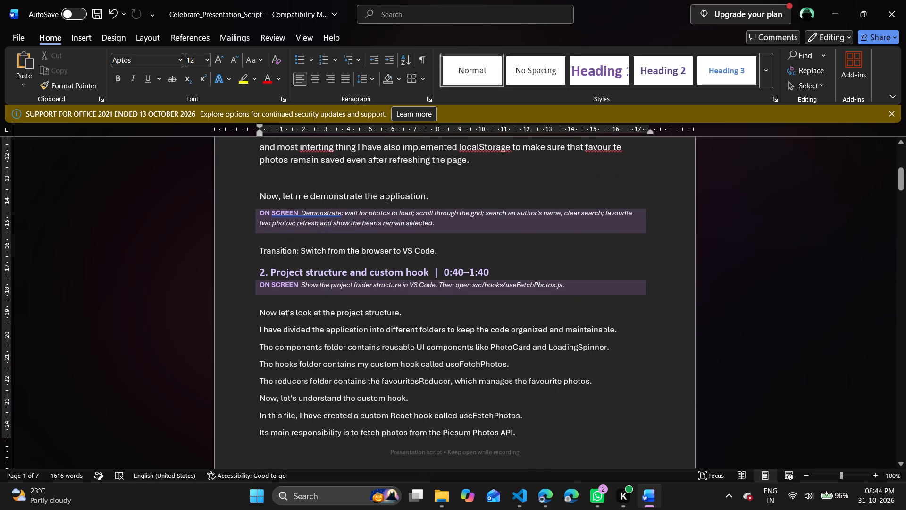
scroll(633, 331, "down", 1)
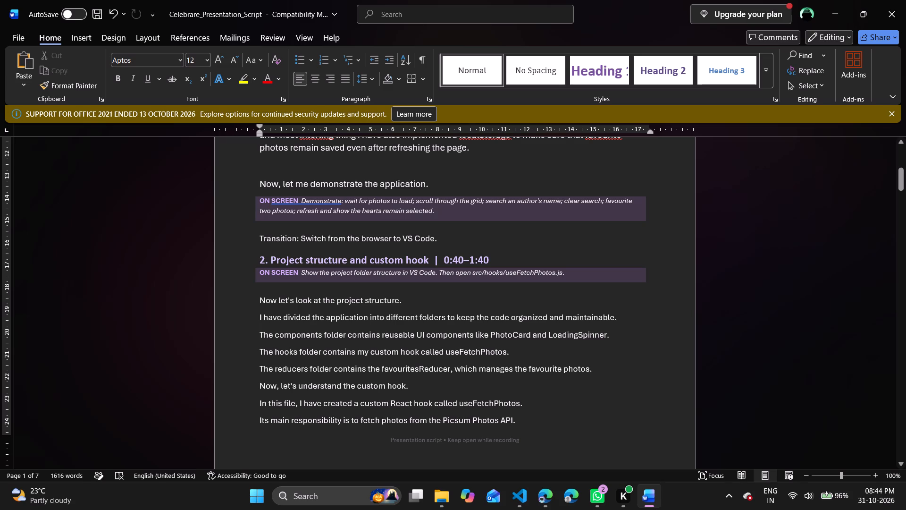
Rehearse the project structure section, covering the components, hooks and reducers folders and the introduction of useFetchPhotos.
scroll(438, 340, "down", 1)
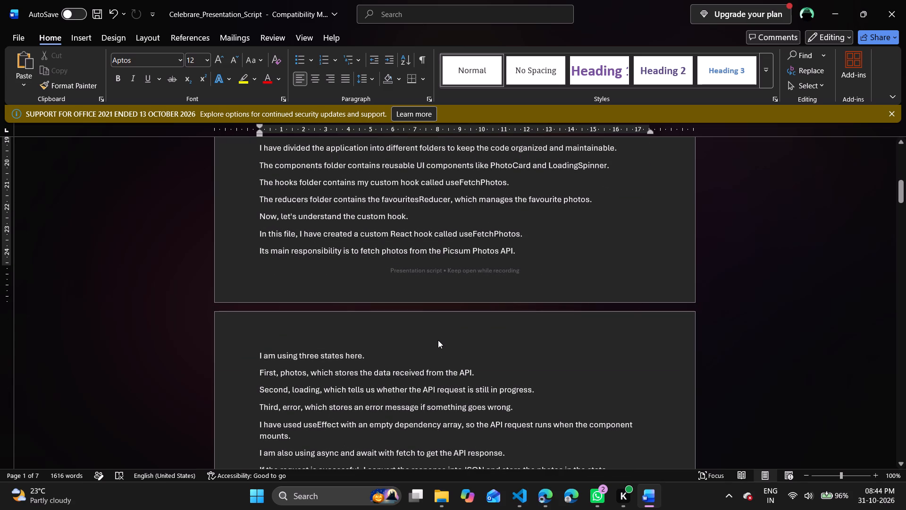
scroll(438, 340, "down", 3)
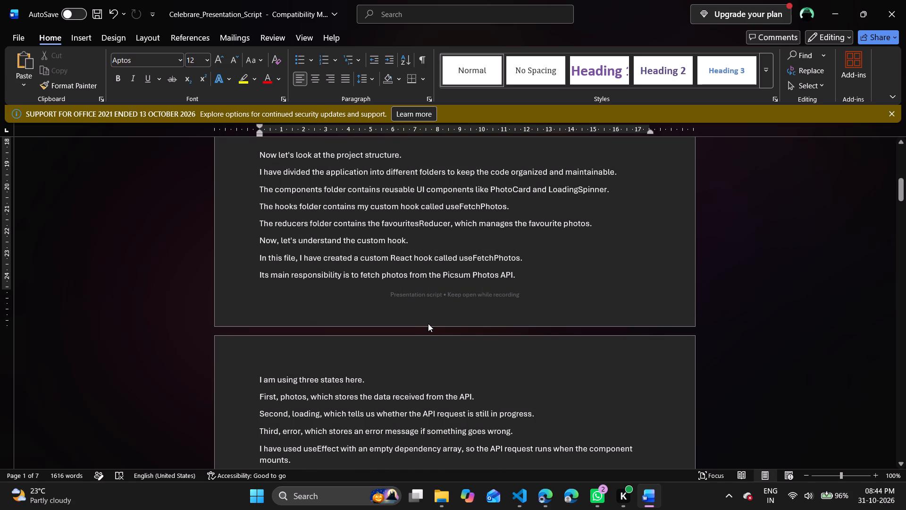
scroll(428, 323, "up", 1)
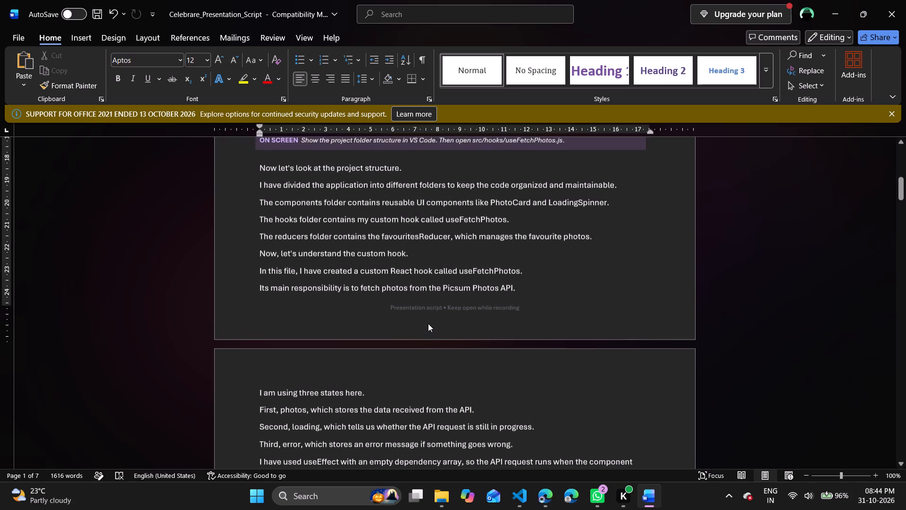
scroll(428, 323, "up", 1)
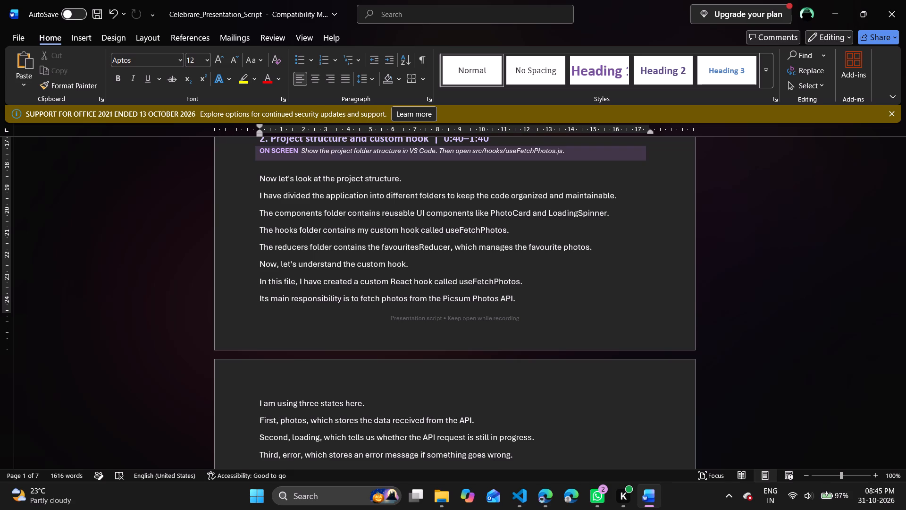
scroll(428, 300, "up", 1)
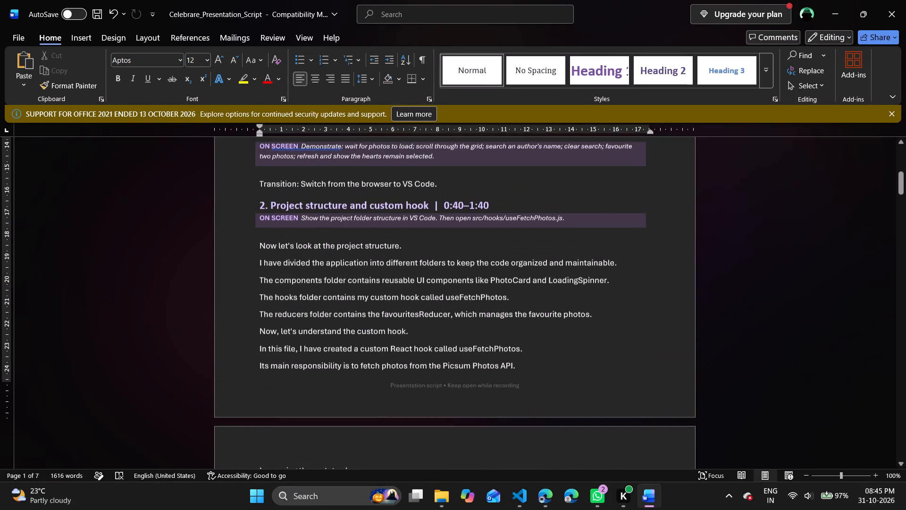
scroll(428, 300, "up", 1)
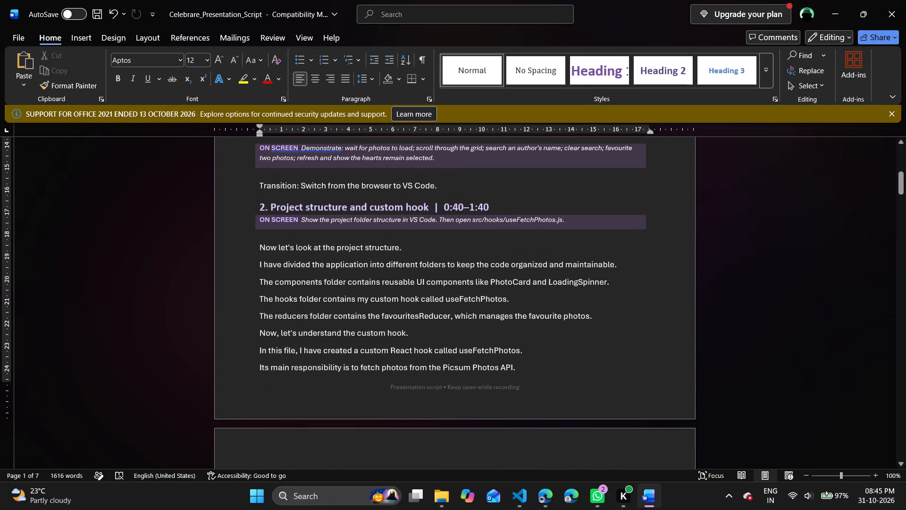
Read the custom hook's states, useEffect and return values, continuing into the "useReducer and localStorage" section.
scroll(428, 300, "down", 1)
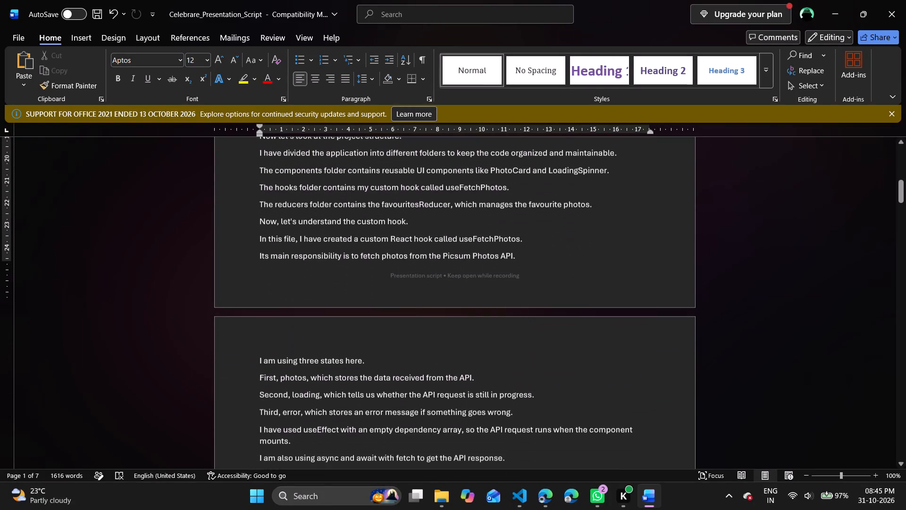
scroll(428, 300, "down", 3)
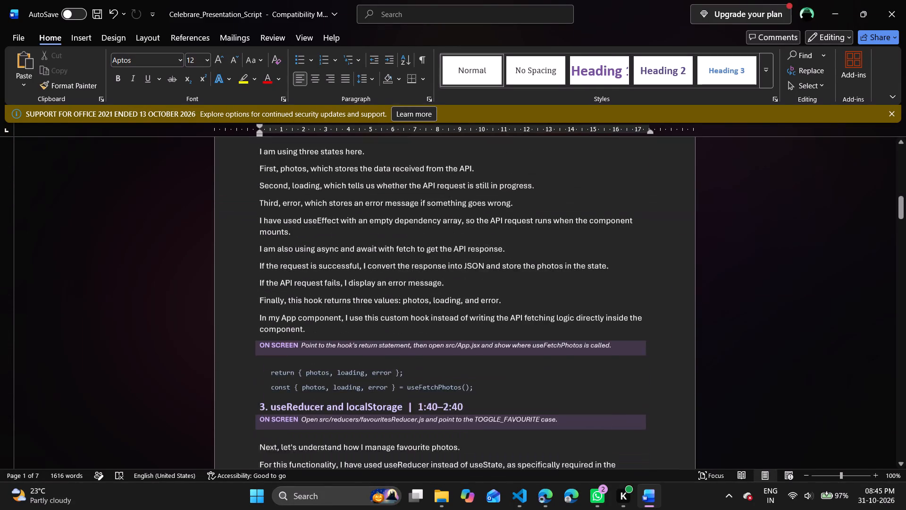
scroll(428, 300, "down", 3)
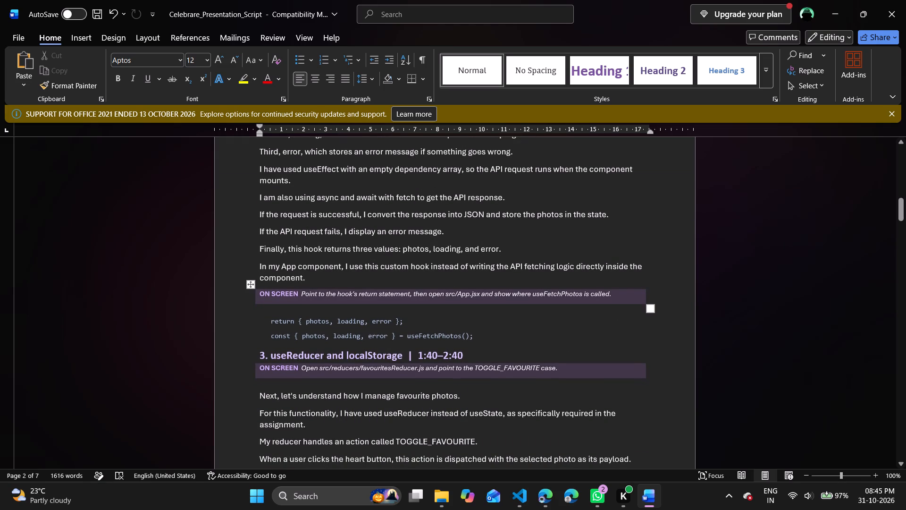
scroll(428, 300, "down", 2)
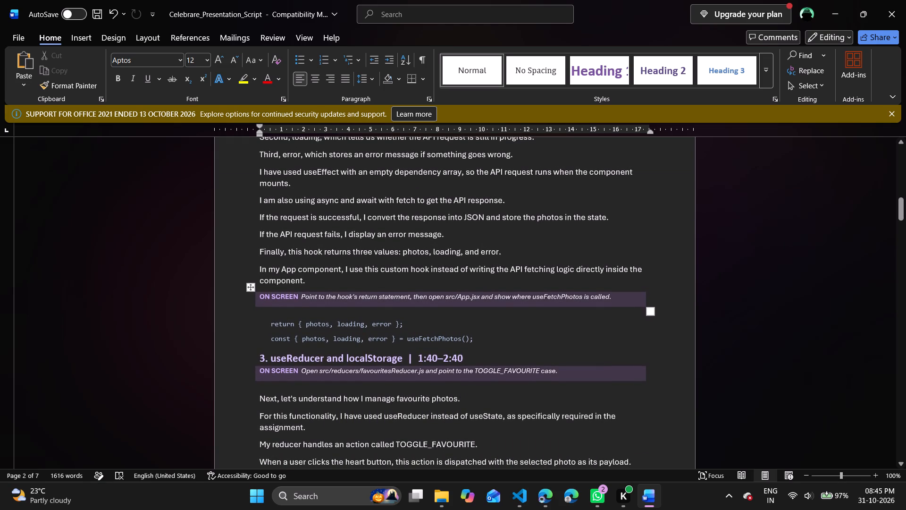
scroll(428, 300, "down", 2)
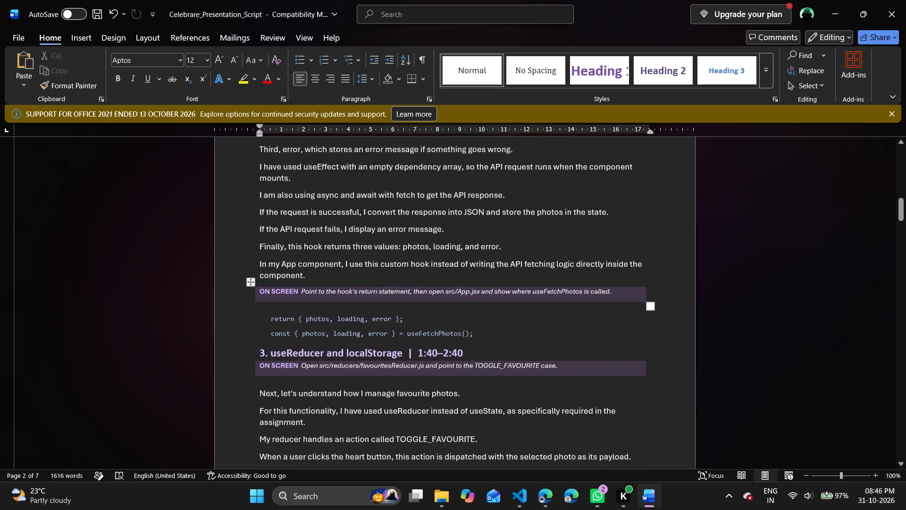
scroll(428, 300, "down", 2)
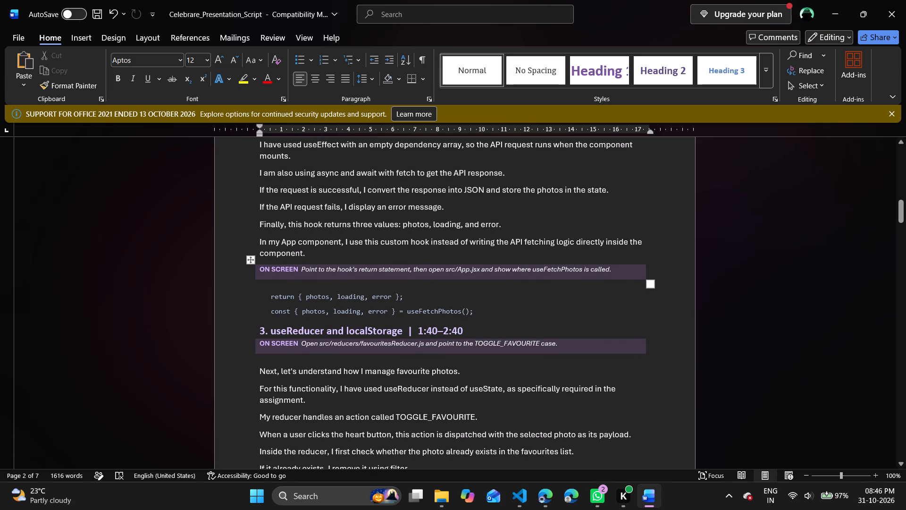
Reread the custom hook explanation from its App component usage back to the useFetchPhotos introduction.
scroll(428, 300, "up", 1)
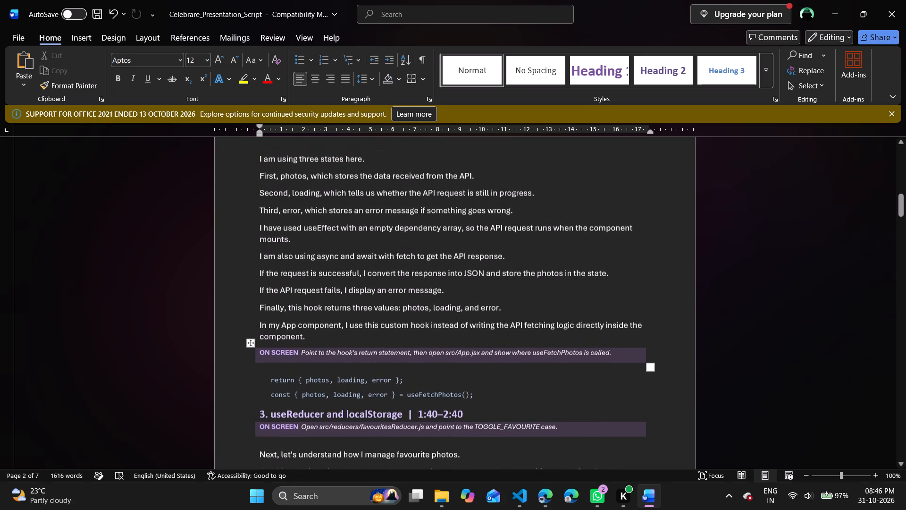
scroll(428, 300, "up", 2)
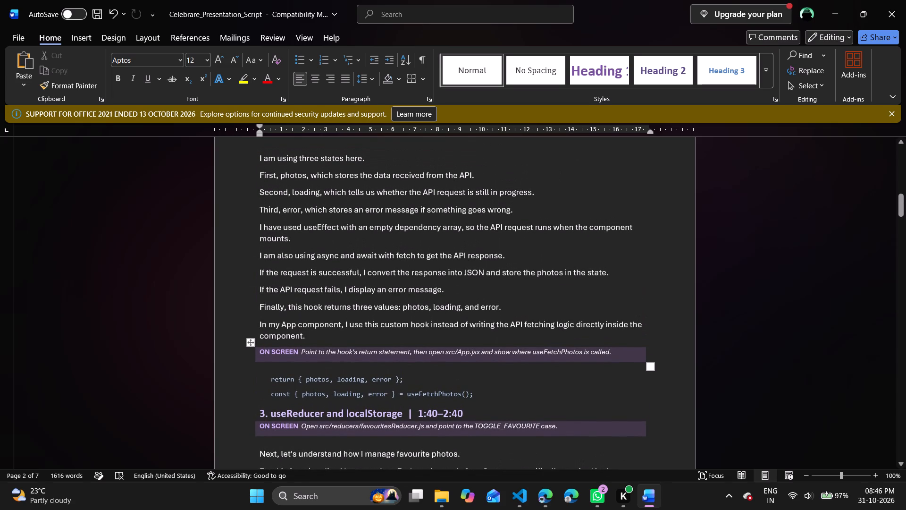
scroll(428, 300, "up", 1)
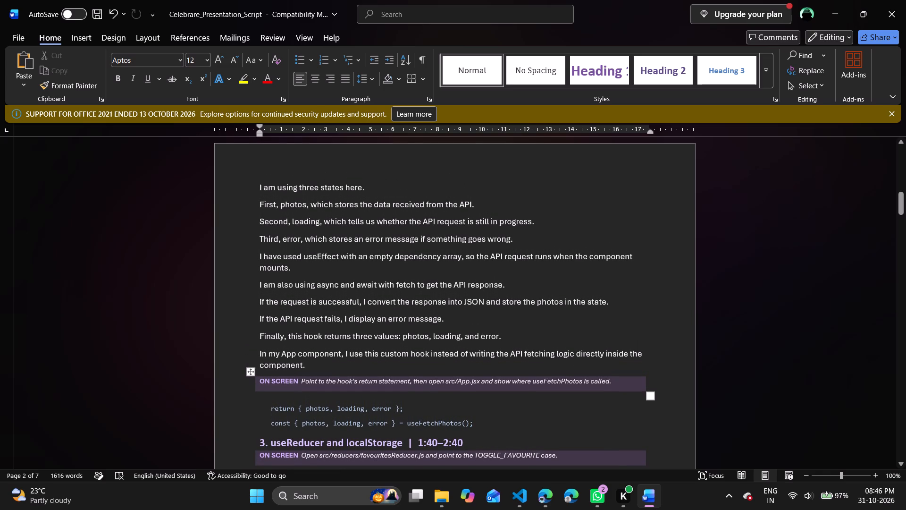
scroll(428, 300, "up", 2)
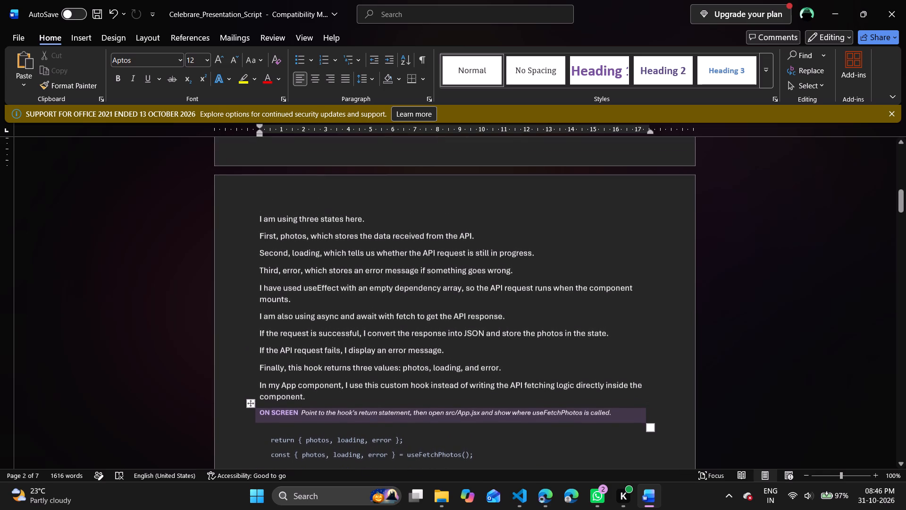
scroll(428, 300, "up", 2)
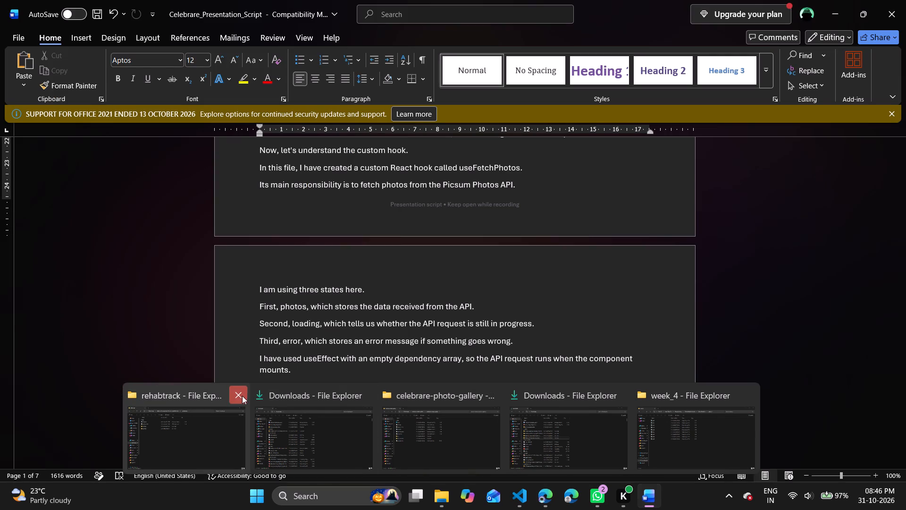
Close the rehabtrack File Explorer window and the first of the two Downloads windows.
left_click(242, 396)
left_click(305, 394)
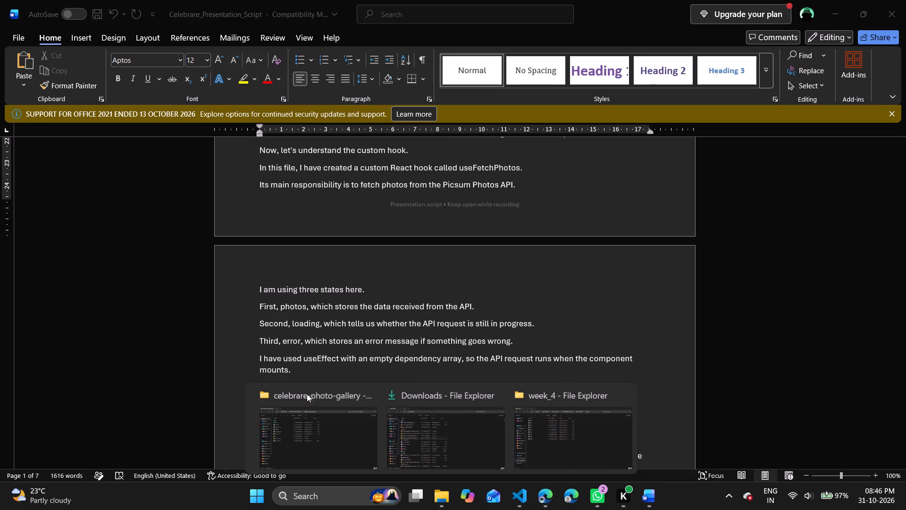
Close the remaining celebrare-photo-gallery, Downloads and week_4 File Explorer windows.
left_click(362, 396)
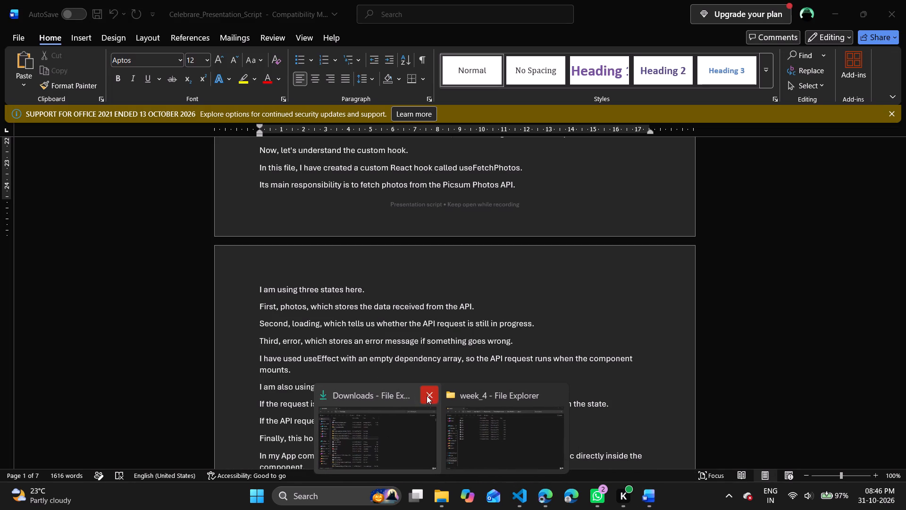
left_click(427, 396)
left_click(488, 393)
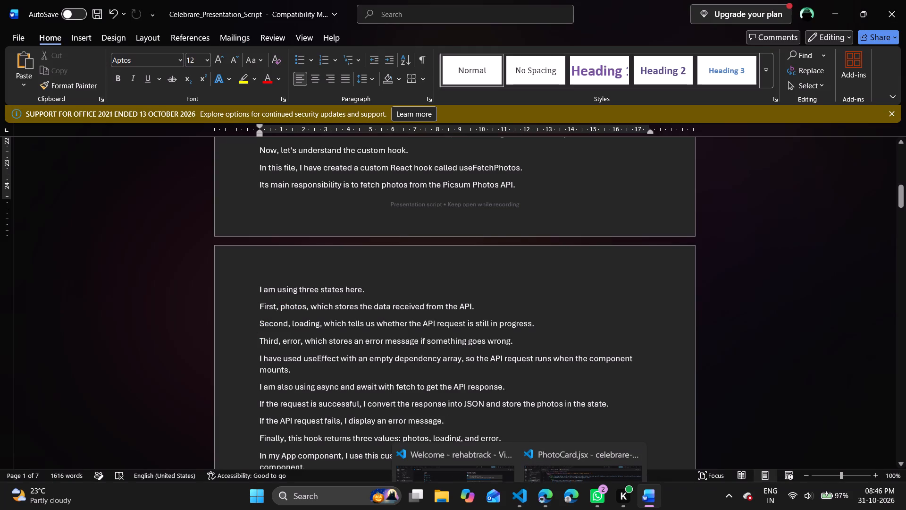
Switch to Visual Studio Code and close the rehabtrack project window, keeping the celebrare-photo-gallery window open.
left_click(558, 428)
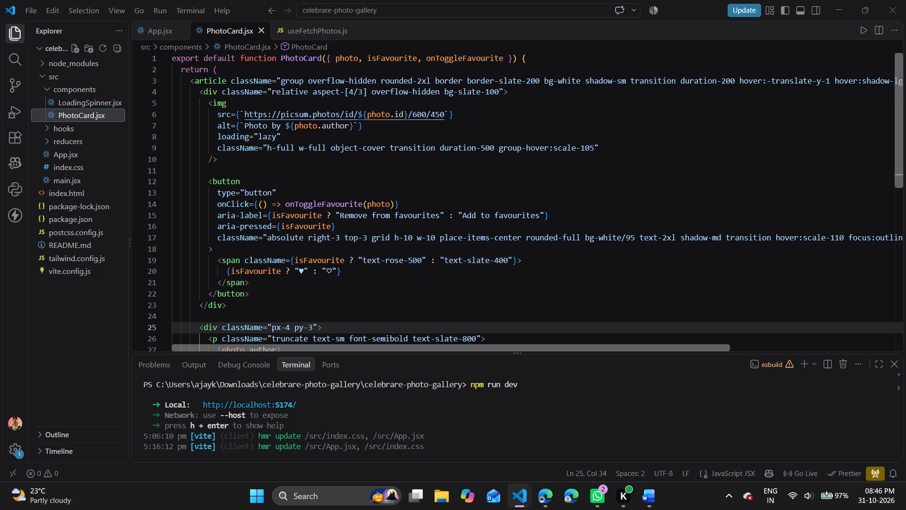
left_click(518, 501)
left_click(464, 407)
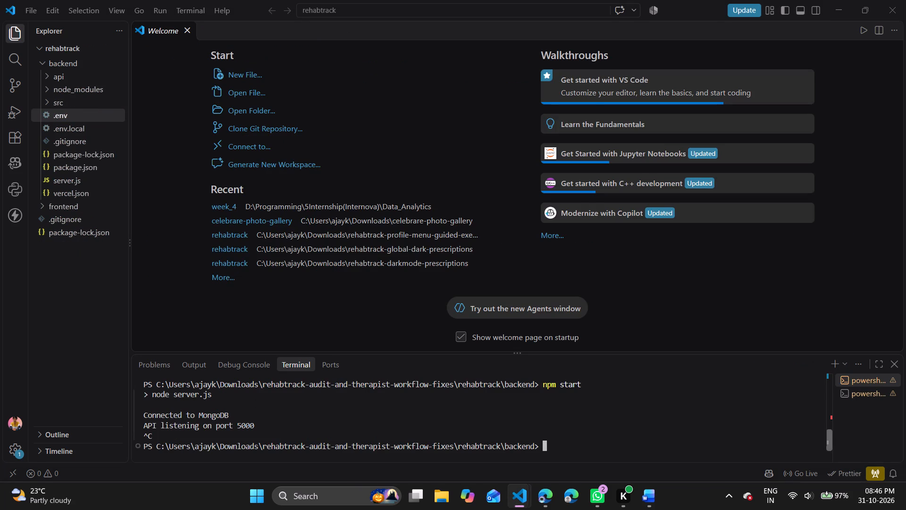
left_click(364, 296)
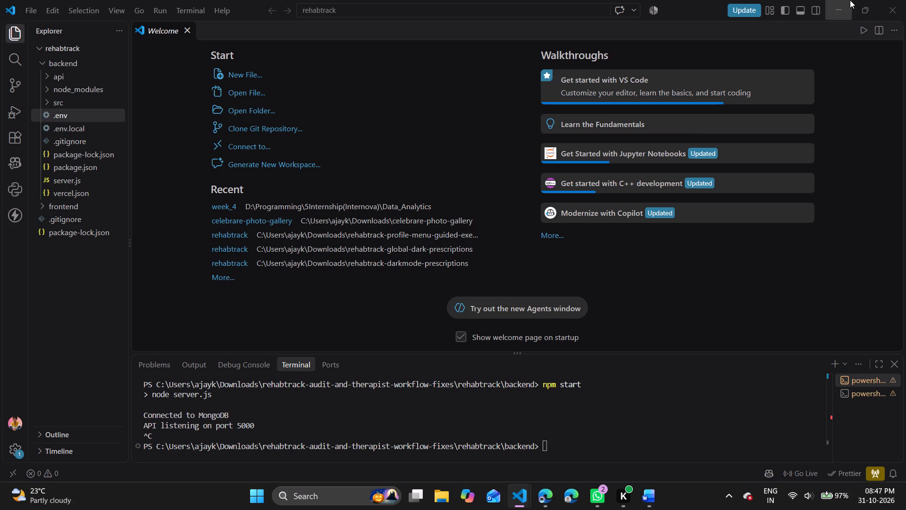
left_click(899, 0)
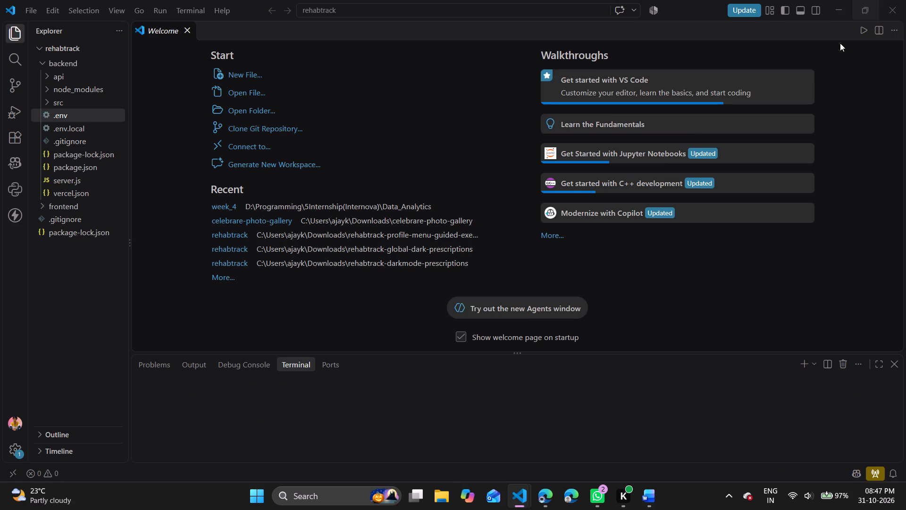
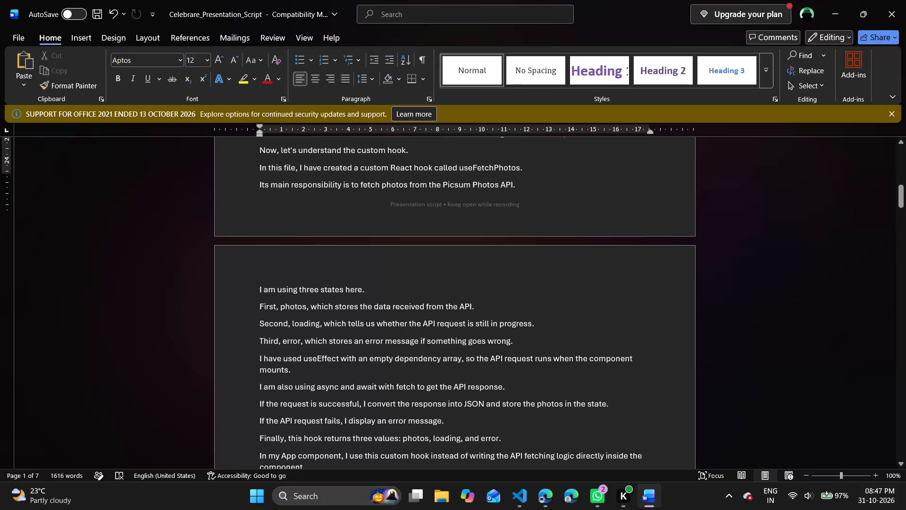
Remove the 0:40–1:40 time range and its separator from the "2. Project structure and custom hook" heading.
scroll(472, 320, "up", 1)
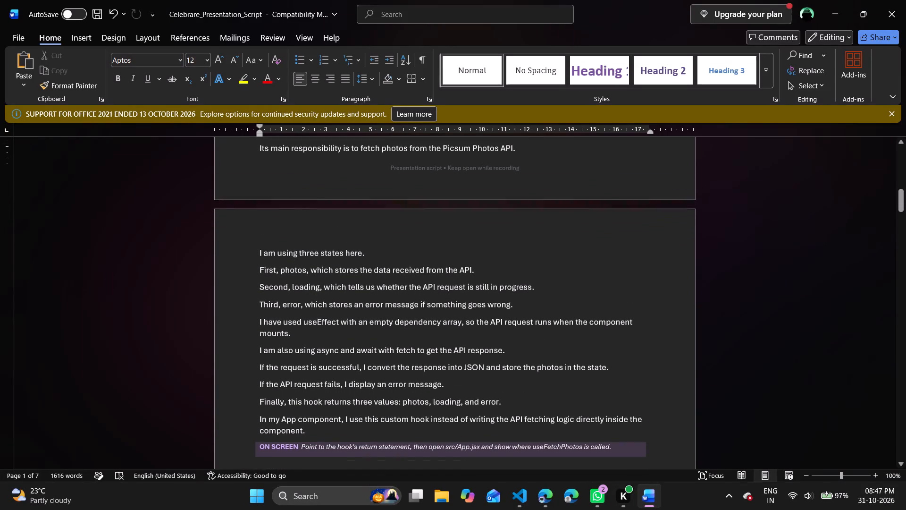
scroll(472, 320, "up", 1)
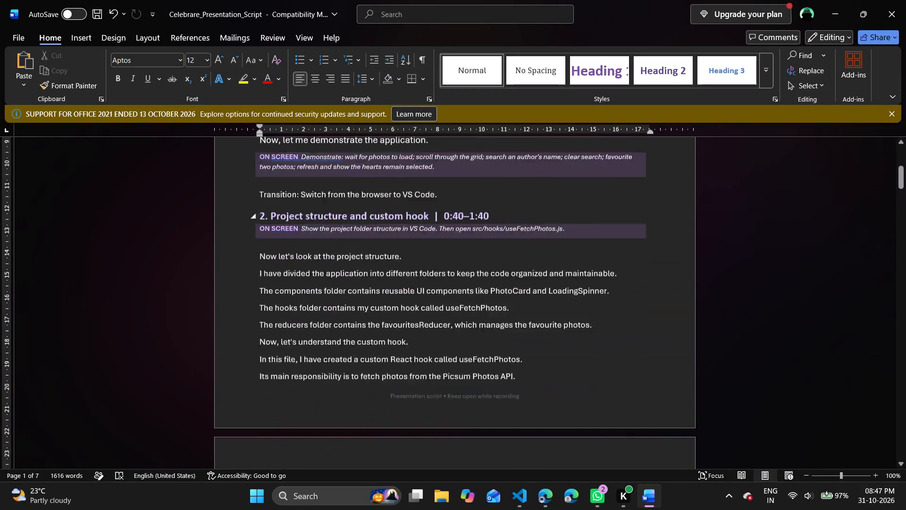
scroll(472, 320, "up", 2)
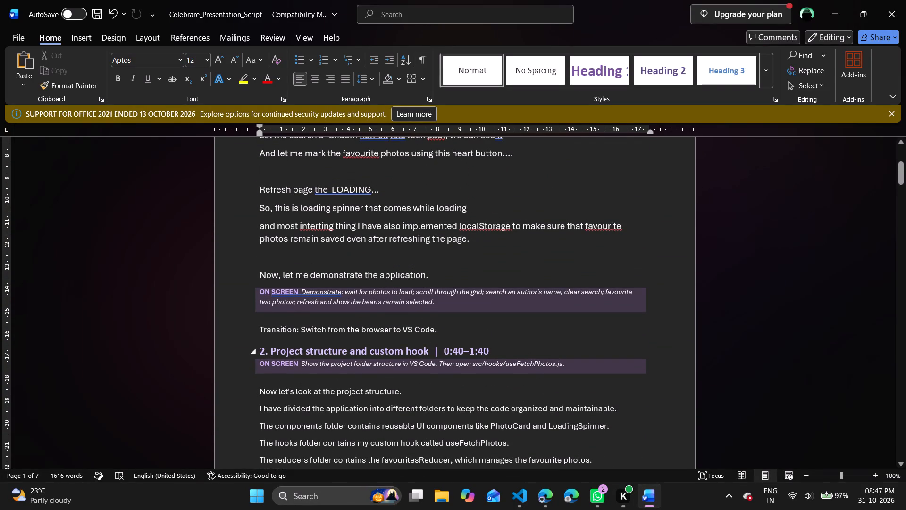
left_click_drag(505, 350, 445, 350)
key("BackSpace")
key("BackSpace")
key("BackSpace")
key("BackSpace")
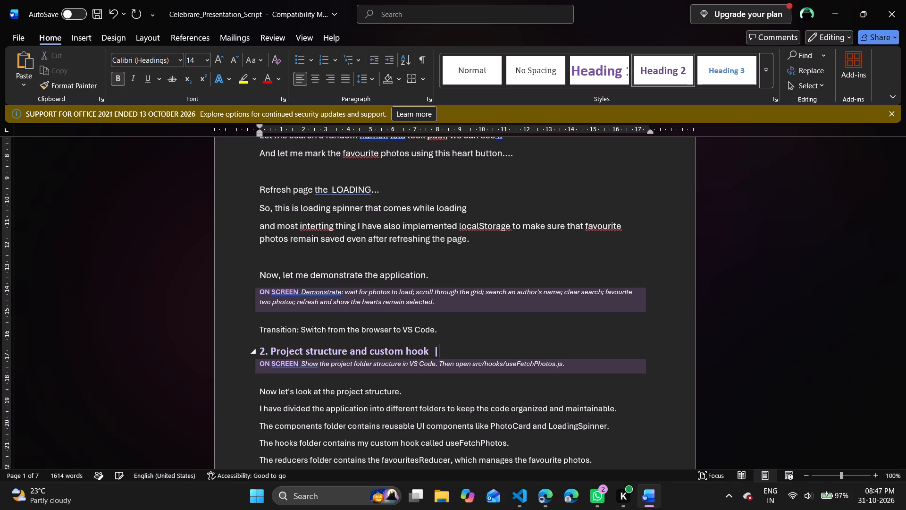
key("BackSpace")
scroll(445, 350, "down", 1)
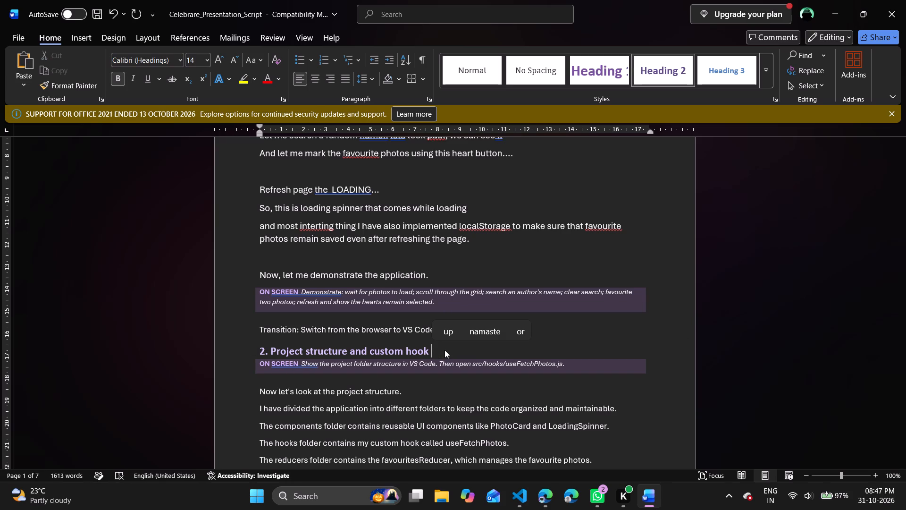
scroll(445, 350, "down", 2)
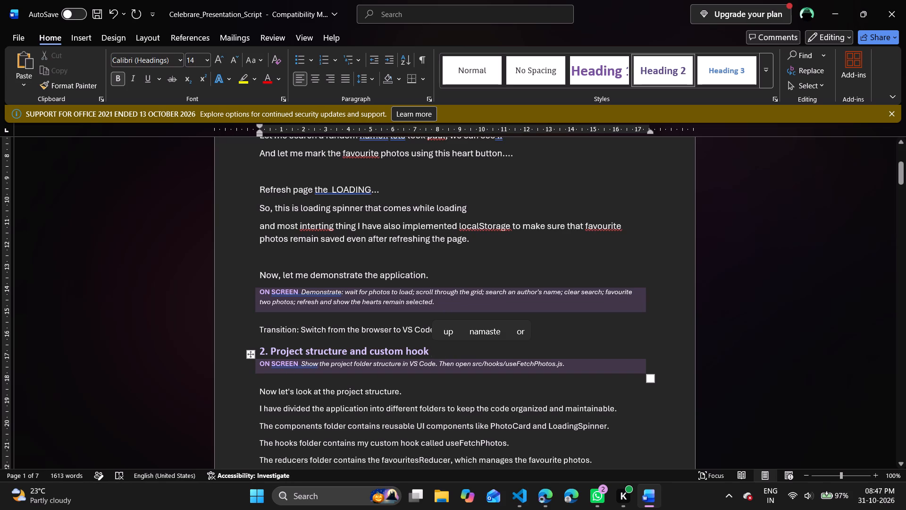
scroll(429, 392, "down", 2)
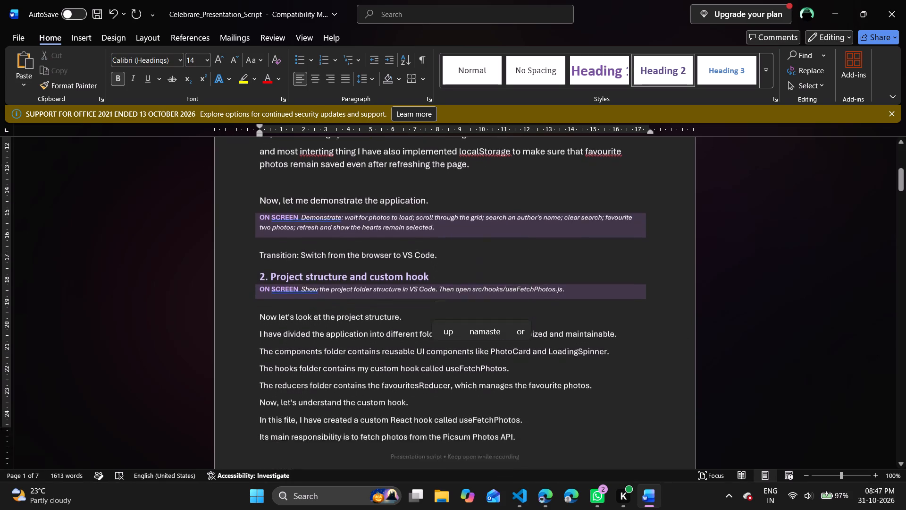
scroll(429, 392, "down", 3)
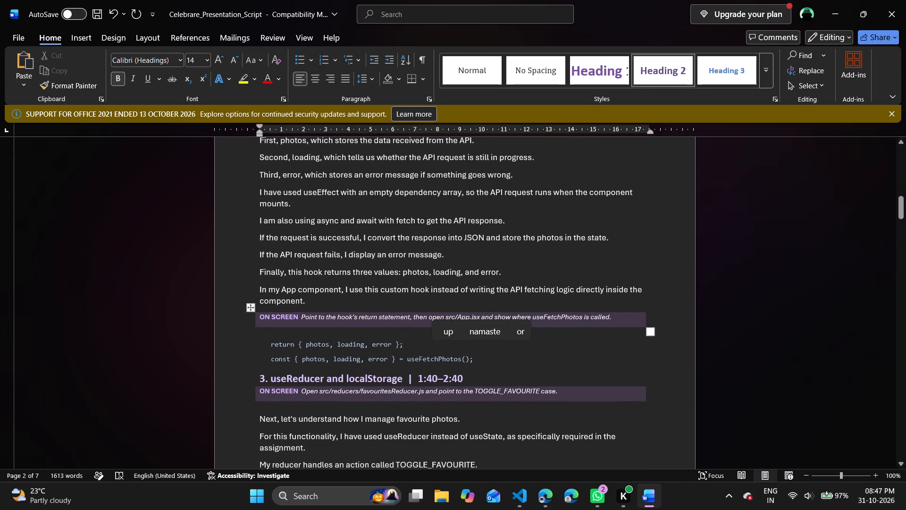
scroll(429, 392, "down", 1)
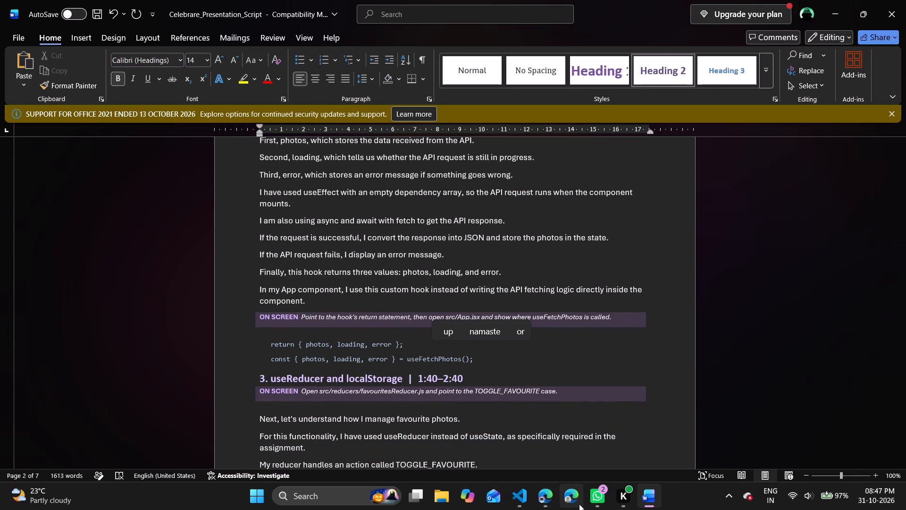
Switch to Microsoft Edge and close the YouTube Music page playing DOPAMINE, leaving the site.
left_click(539, 504)
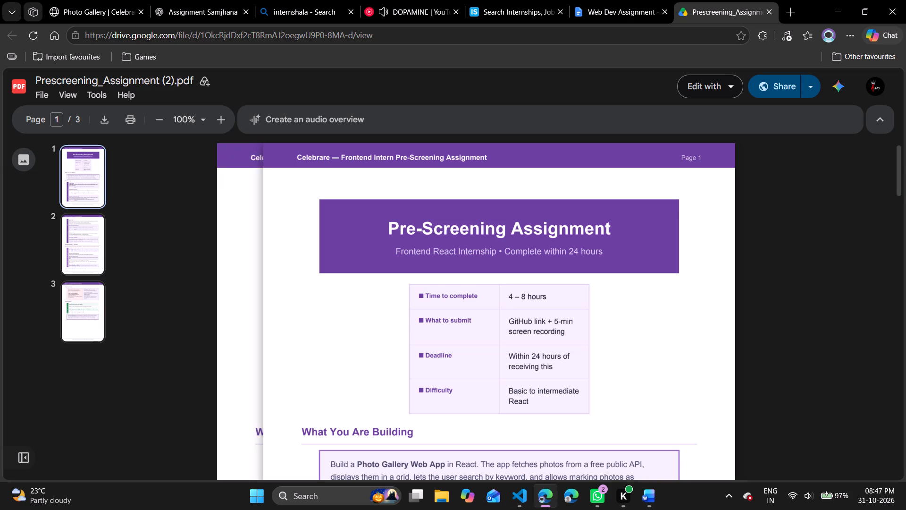
left_click(423, 0)
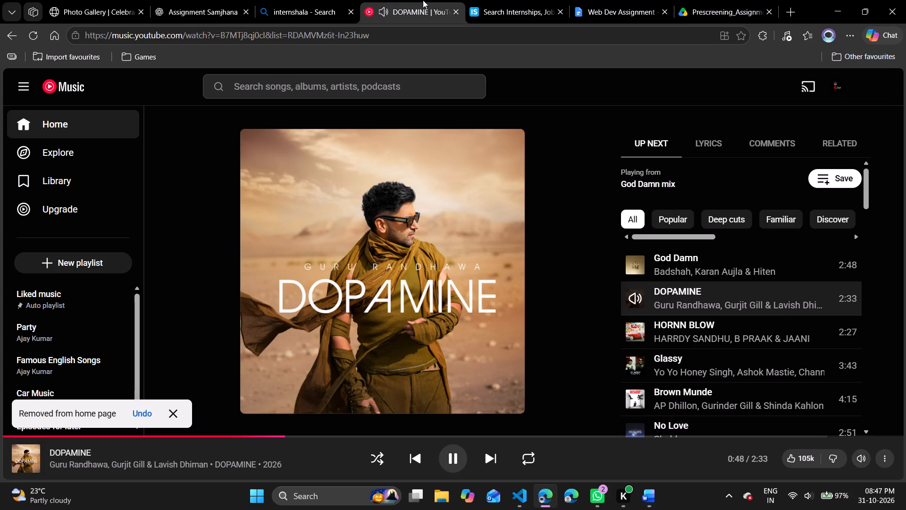
left_click(693, 139)
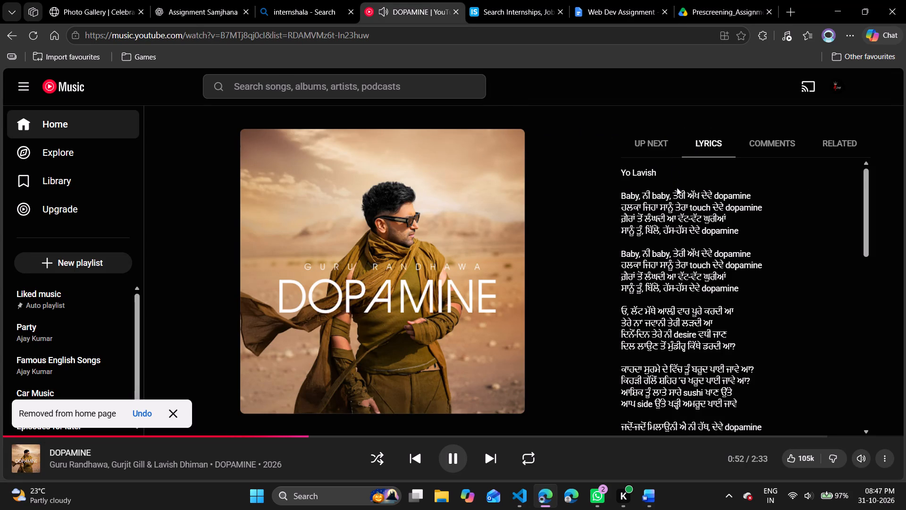
scroll(708, 217, "down", 1)
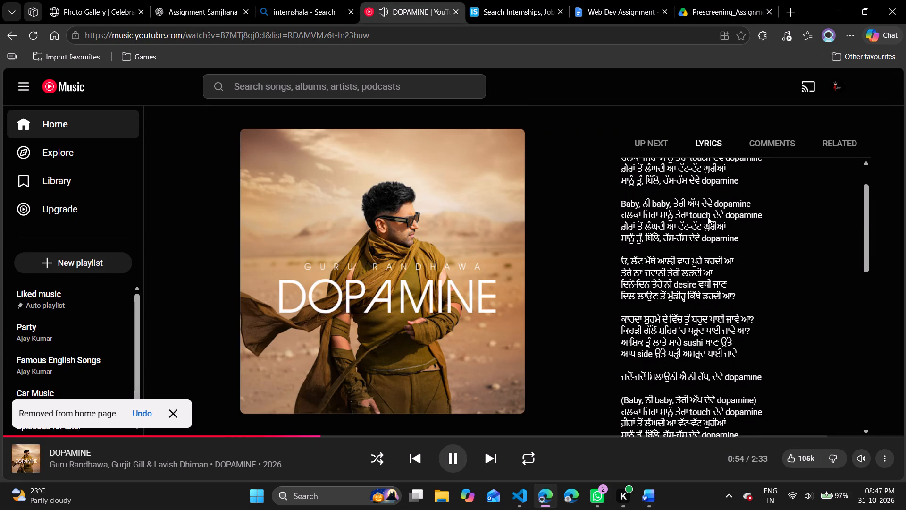
scroll(708, 217, "down", 2)
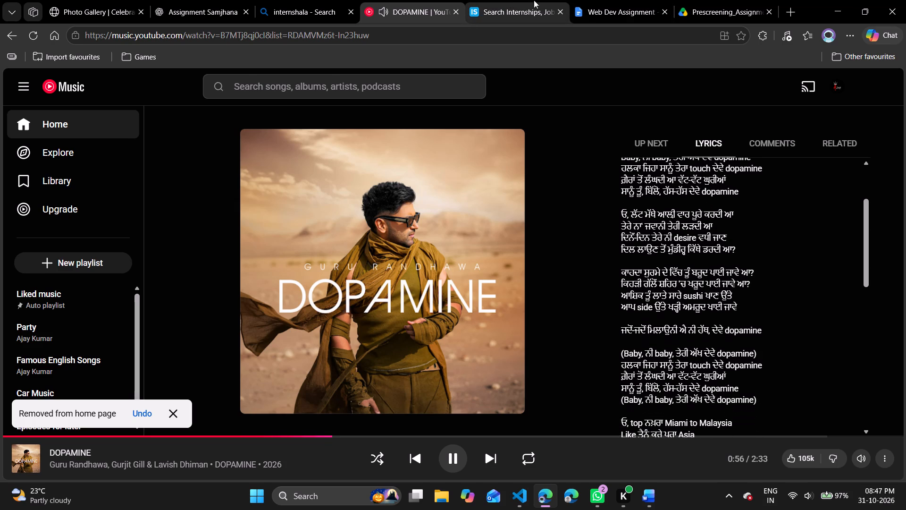
left_click(457, 9)
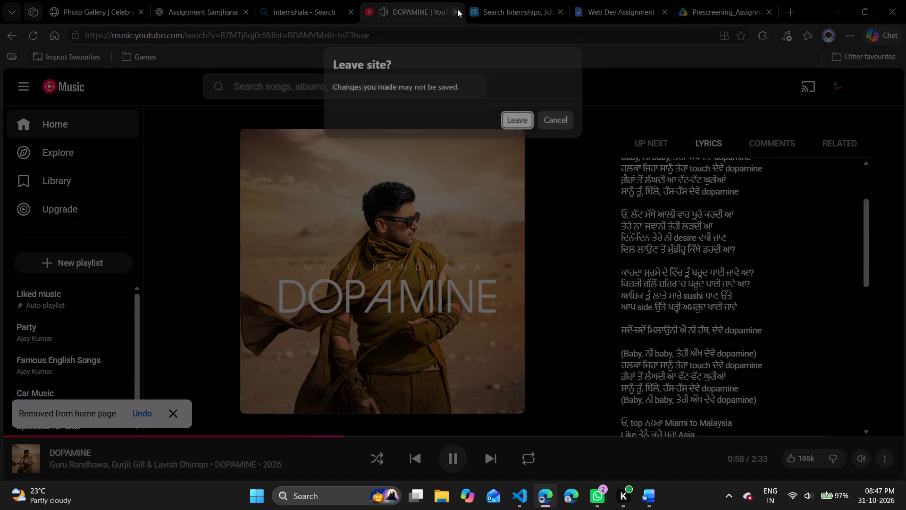
left_click(513, 115)
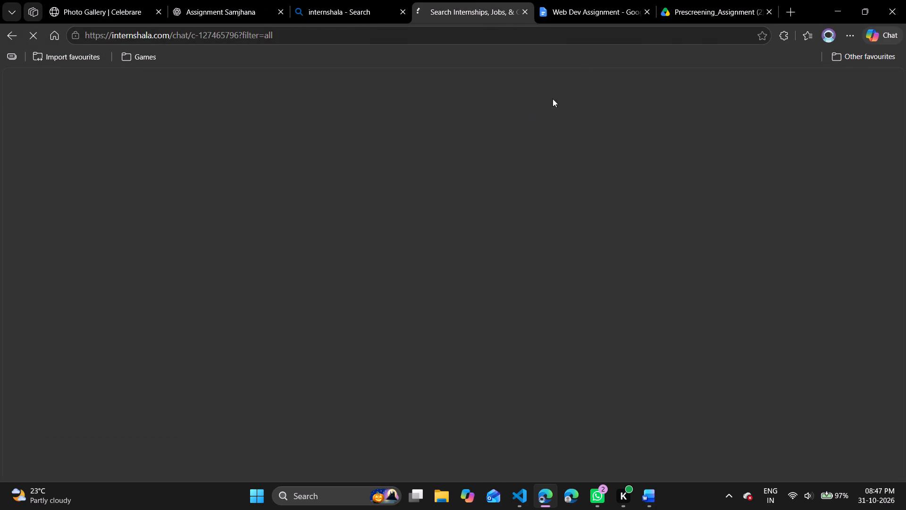
left_click(221, 0)
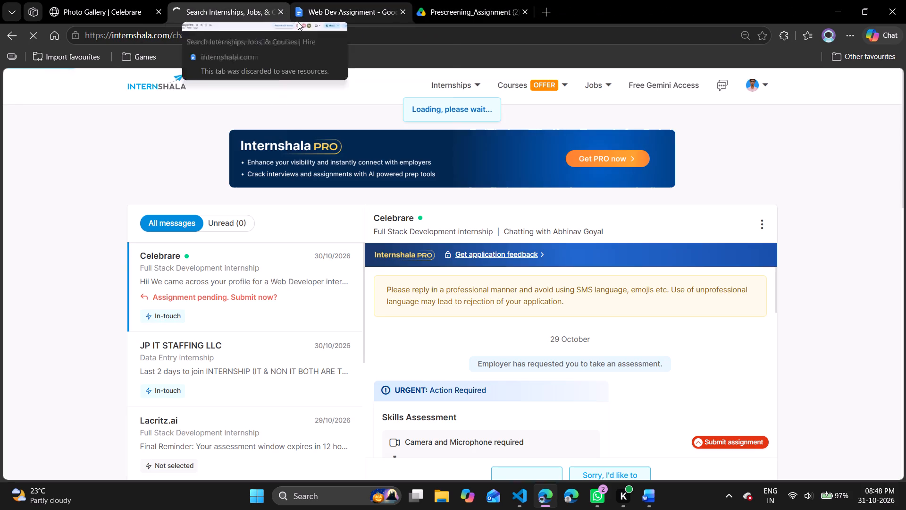
Review the Celebrare conversation on Internshala, including the assignment message and its submission details.
scroll(376, 169, "down", 1)
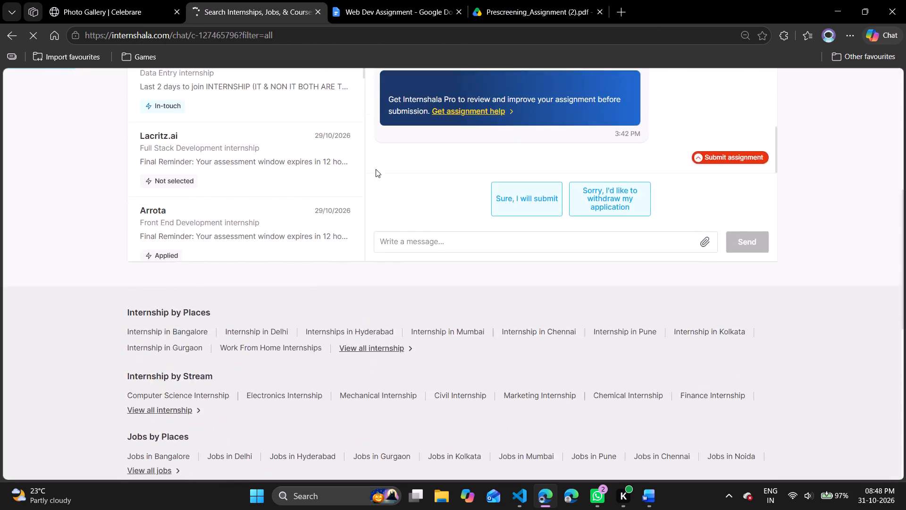
scroll(376, 169, "down", 3)
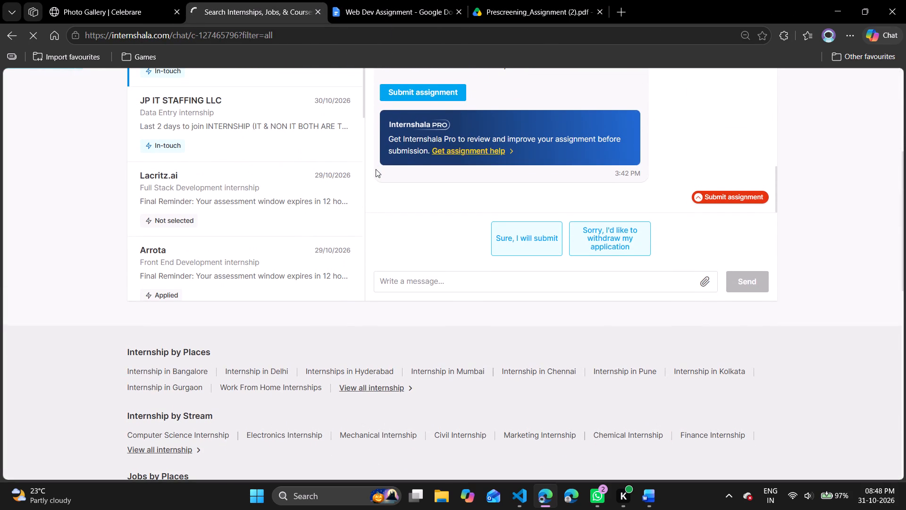
scroll(376, 169, "down", 1)
scroll(489, 178, "up", 1)
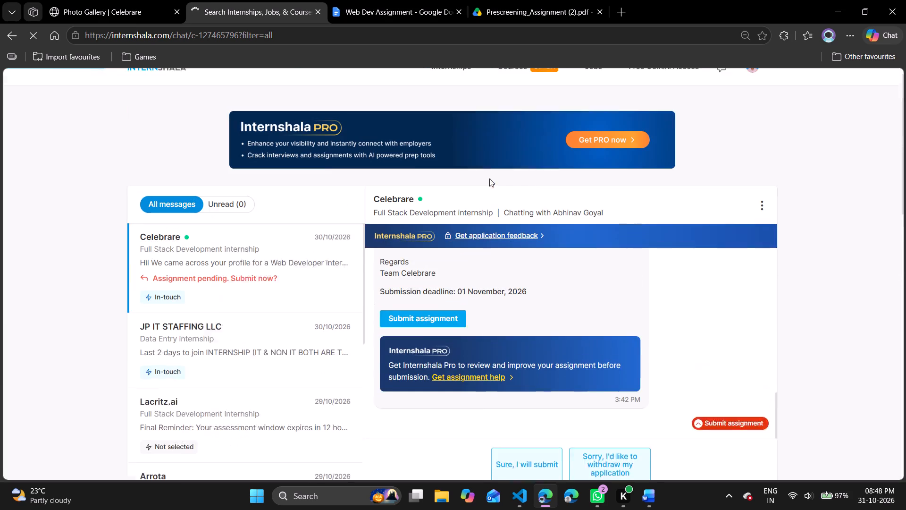
scroll(489, 178, "up", 2)
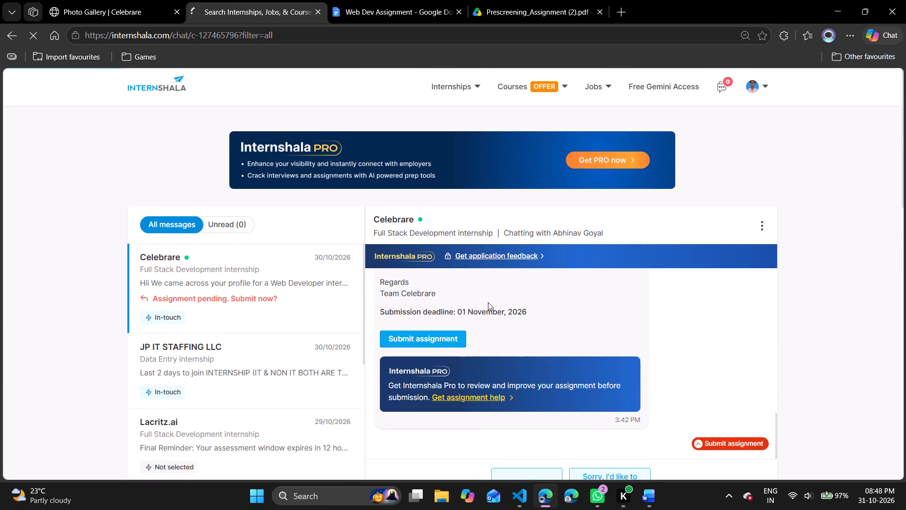
scroll(488, 302, "up", 2)
Open the Prescreening_Assignment PDF and read its first page, covering the project overview and requirements 1 to 3.
left_click(413, 0)
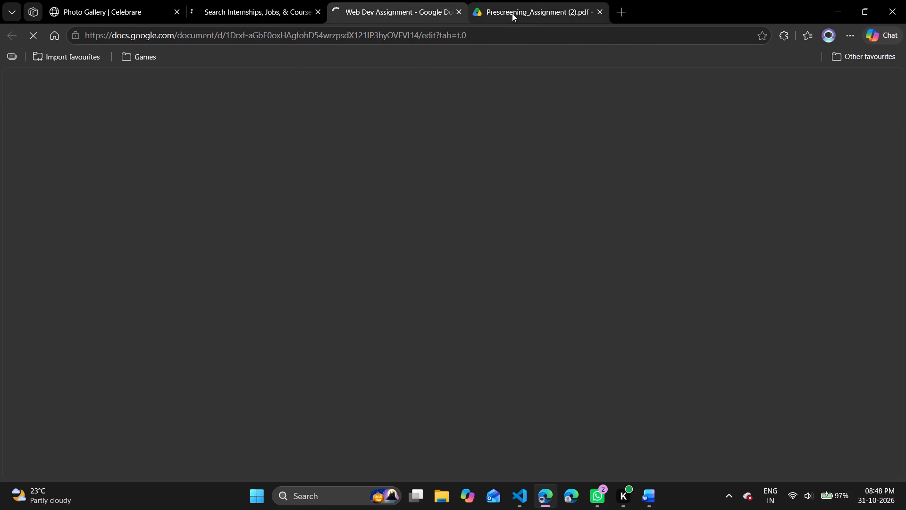
left_click(512, 13)
scroll(456, 210, "down", 2)
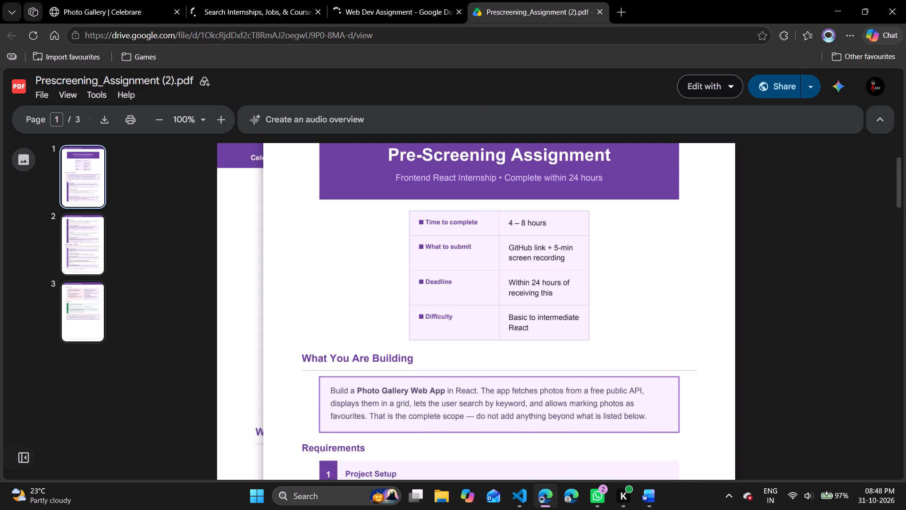
scroll(456, 210, "down", 4)
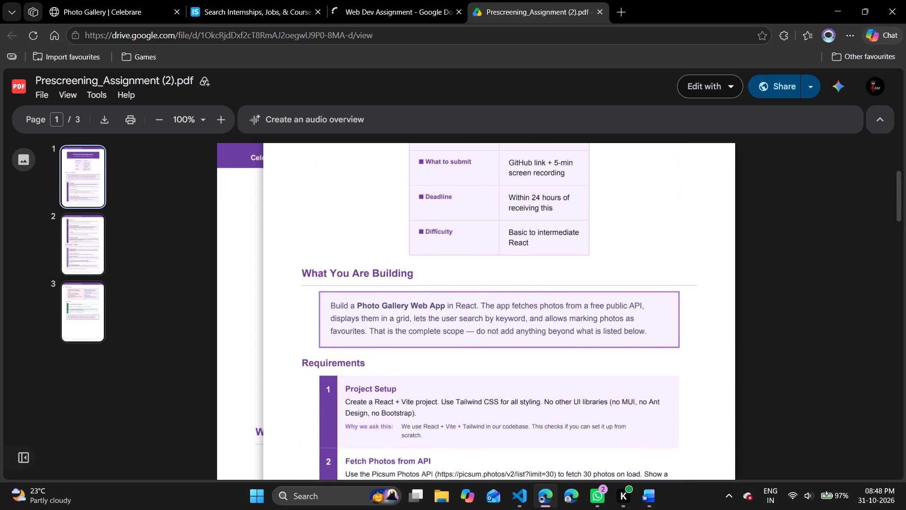
scroll(456, 210, "down", 4)
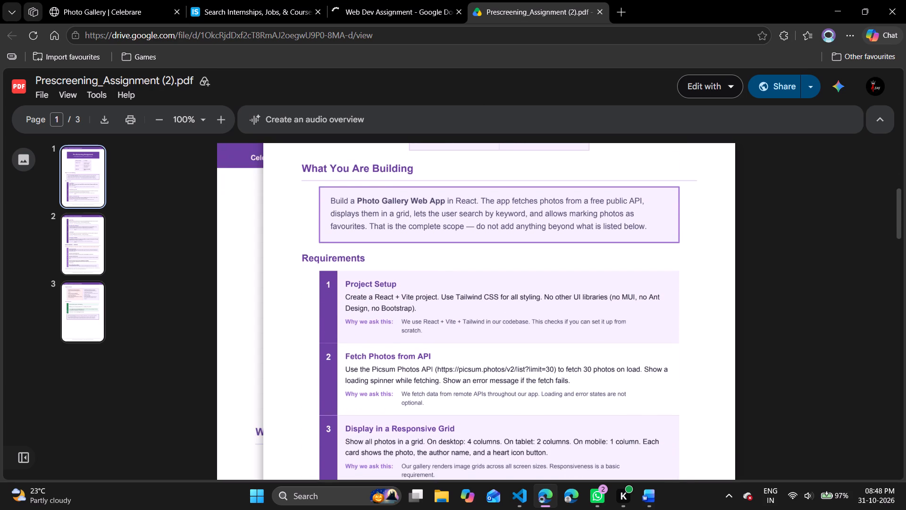
scroll(456, 210, "down", 2)
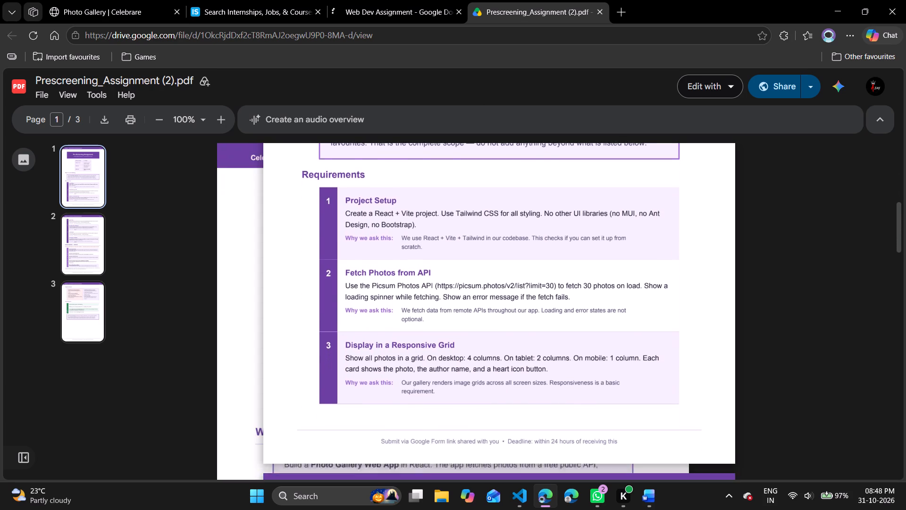
scroll(456, 210, "down", 1)
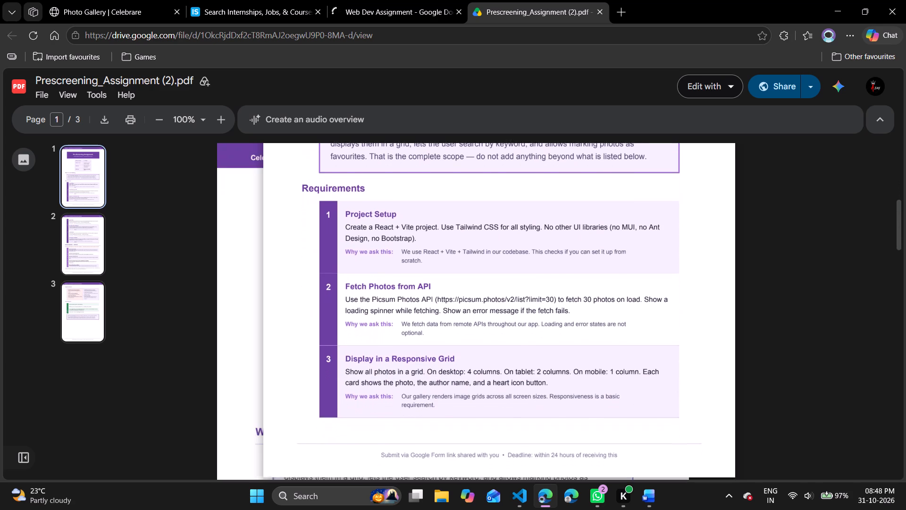
Read requirements 4 to 7 of the assignment PDF, covering the search filter, favourites, custom hook, and useCallback and useMemo.
scroll(456, 210, "down", 4)
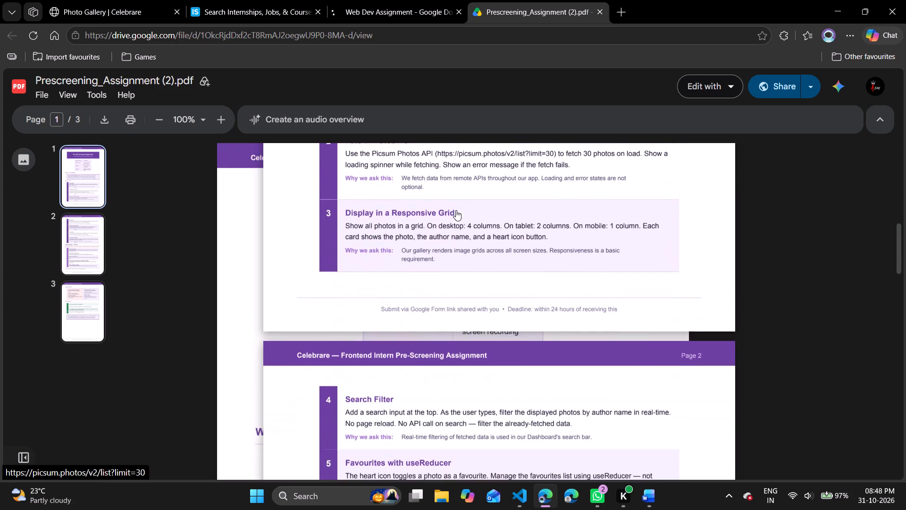
scroll(456, 210, "down", 4)
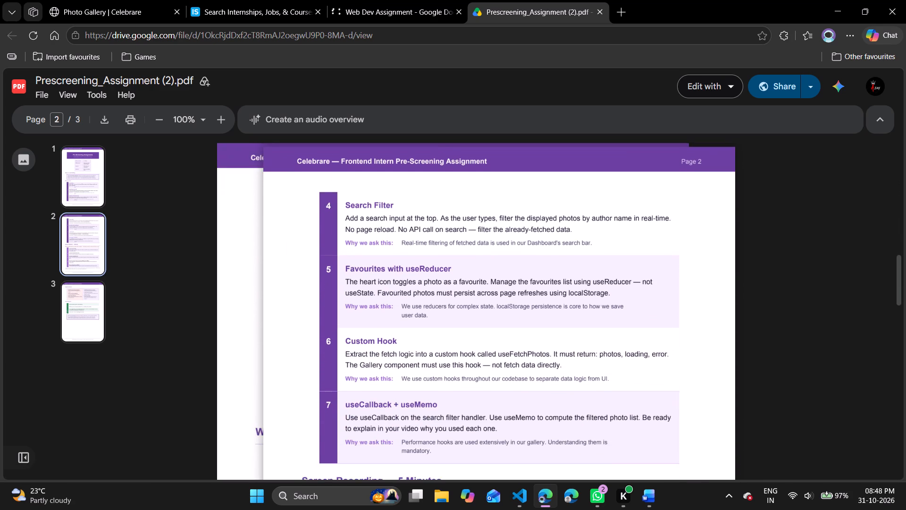
scroll(456, 210, "down", 1)
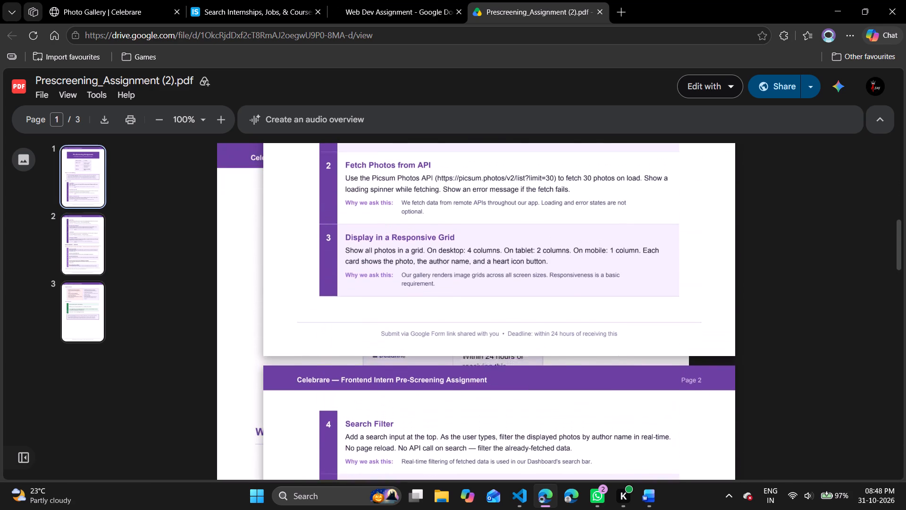
scroll(456, 210, "down", 2)
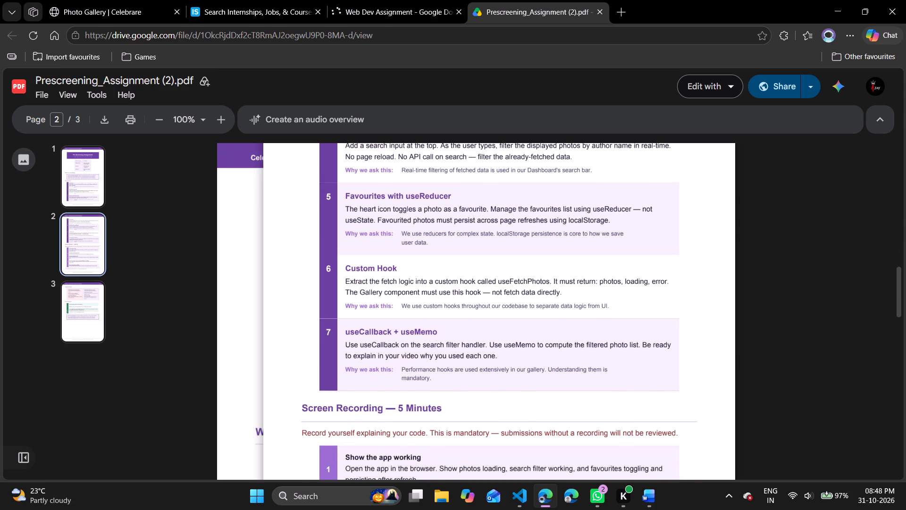
scroll(456, 210, "down", 2)
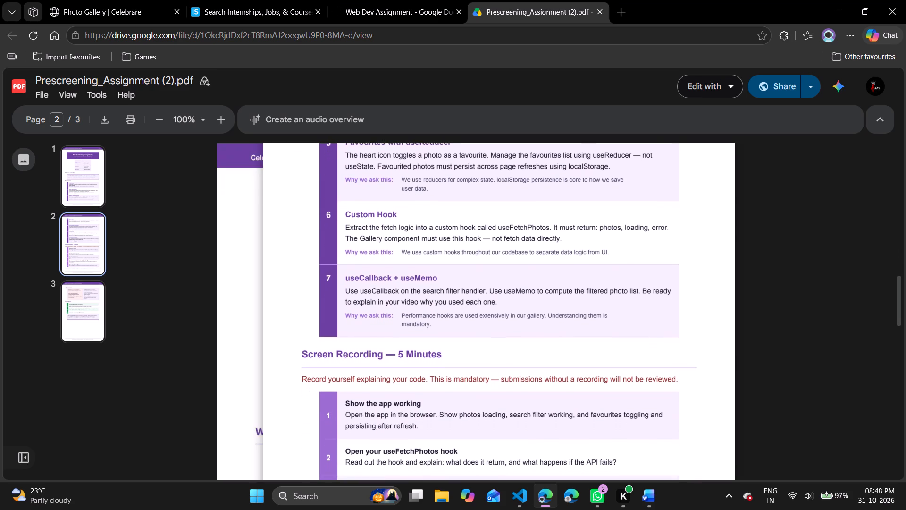
Read the Screen Recording section of the assignment PDF, covering its five points to explain and the recording tool notes.
scroll(456, 210, "down", 2)
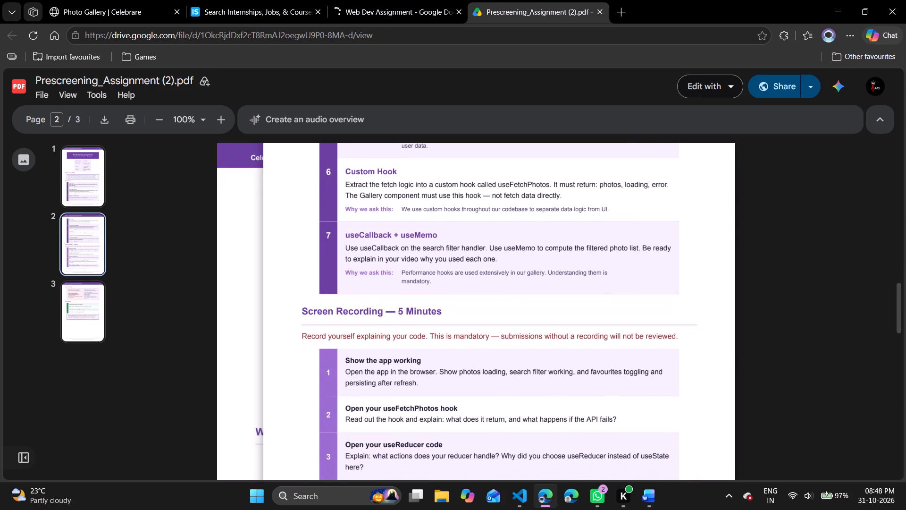
scroll(456, 210, "down", 2)
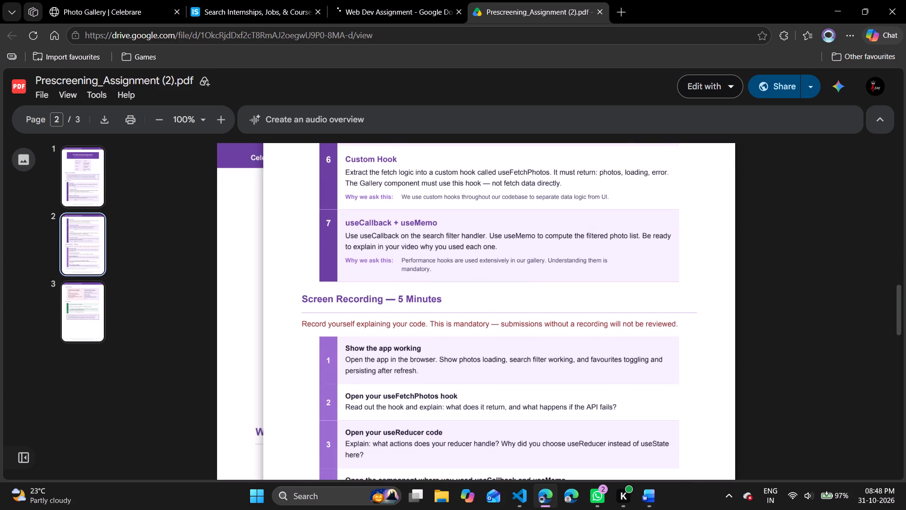
scroll(456, 210, "down", 2)
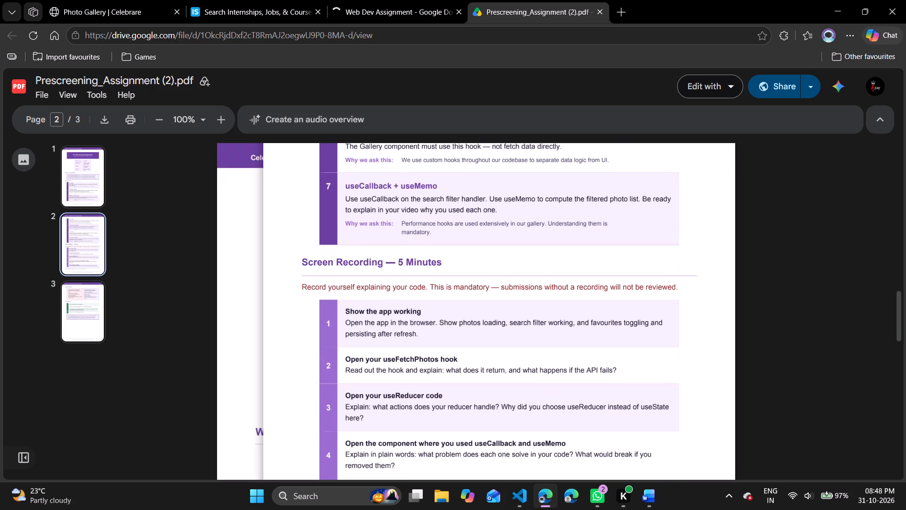
scroll(456, 210, "down", 1)
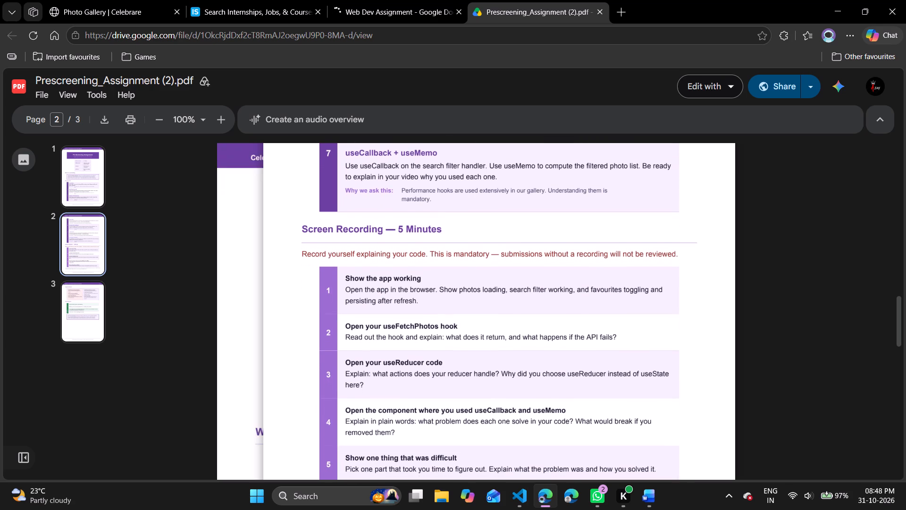
scroll(456, 210, "down", 1)
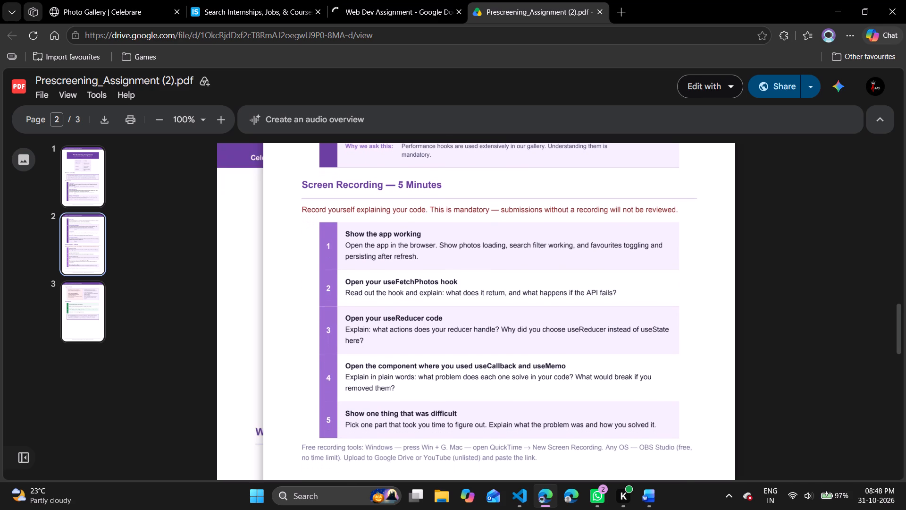
scroll(456, 210, "down", 1)
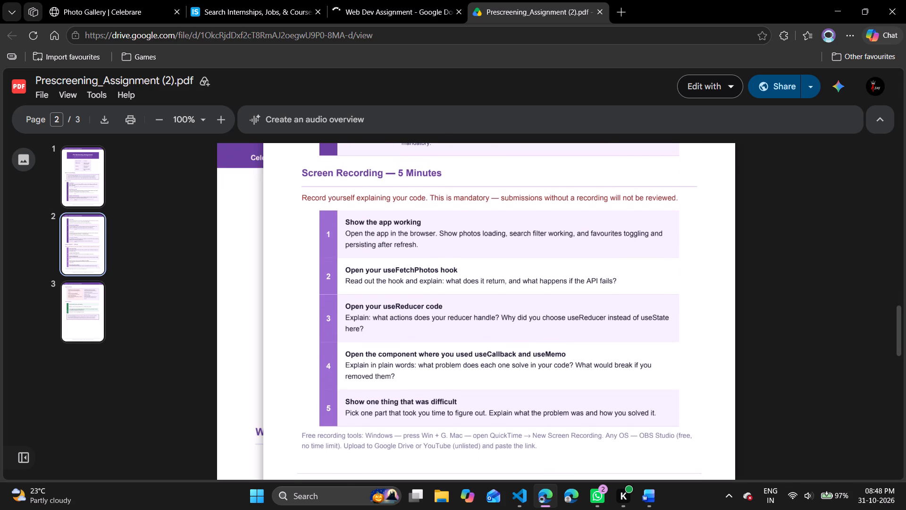
scroll(456, 210, "down", 3)
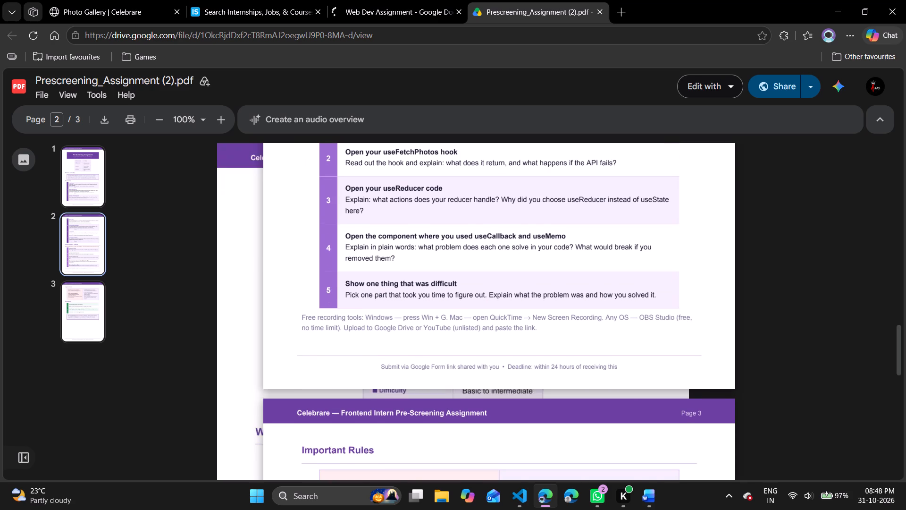
Review page 3 of the assignment PDF, covering Important Rules, How to Submit and what the reviewers are looking for.
scroll(456, 210, "down", 2)
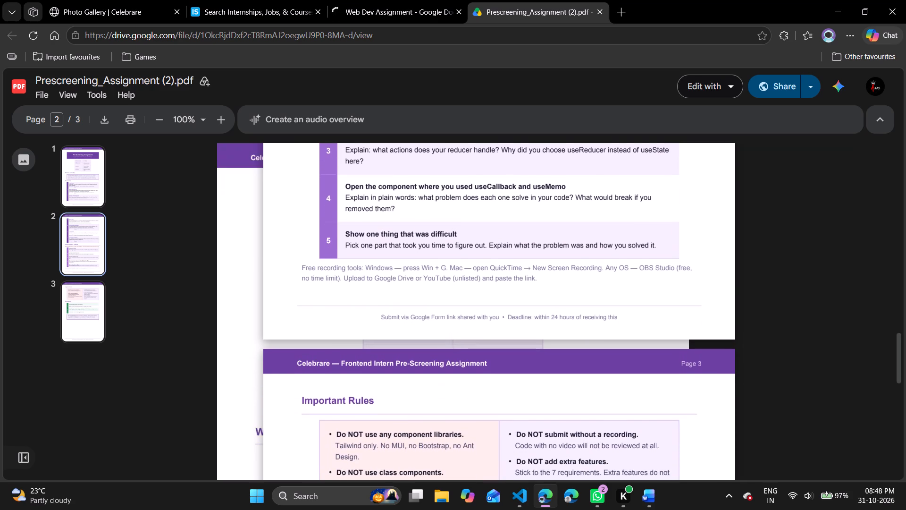
scroll(456, 210, "down", 5)
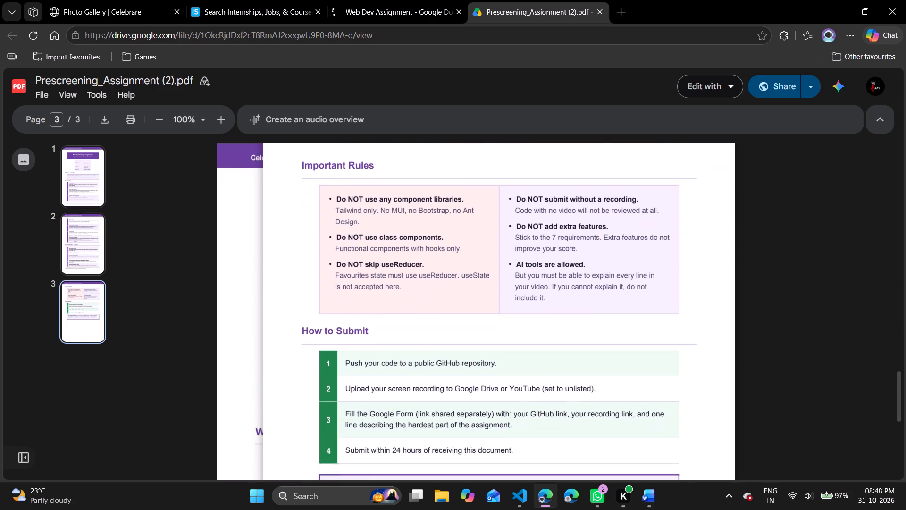
scroll(456, 210, "down", 2)
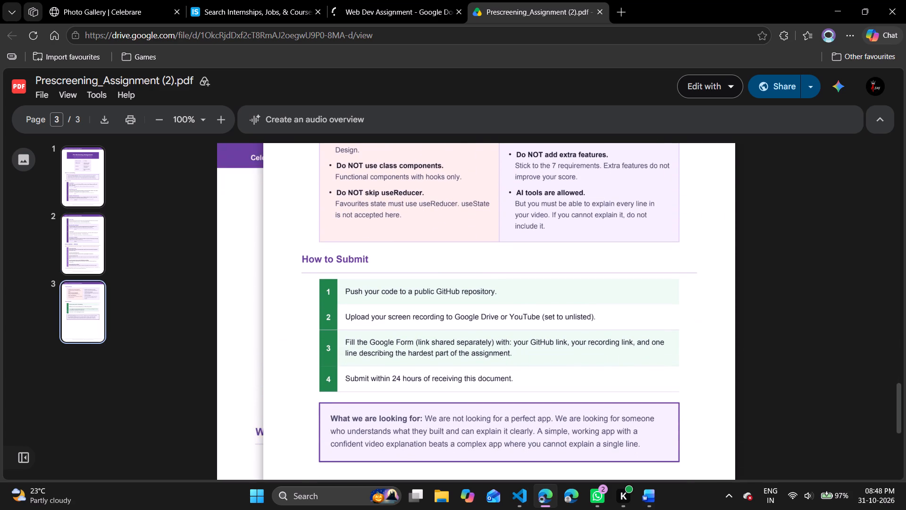
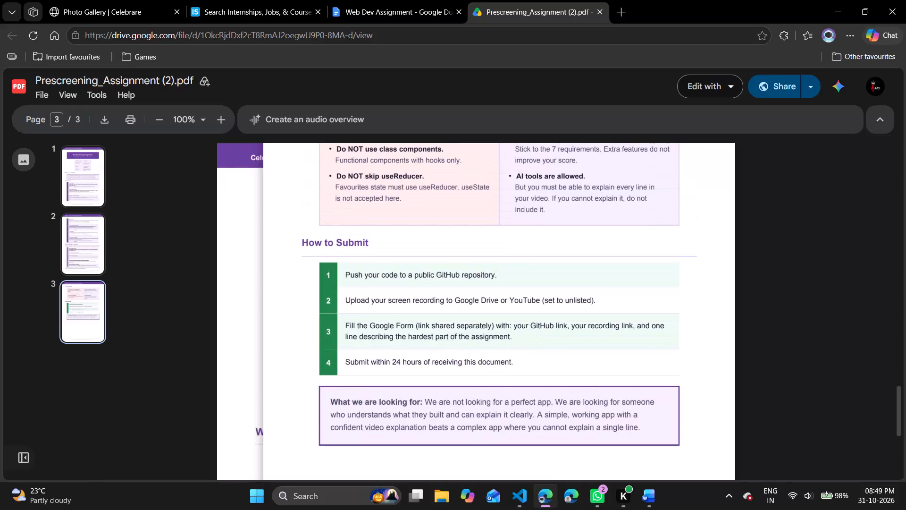
Re-read the four How to Submit steps and the What we are looking for note on page 3 of the assignment PDF.
scroll(456, 210, "down", 1)
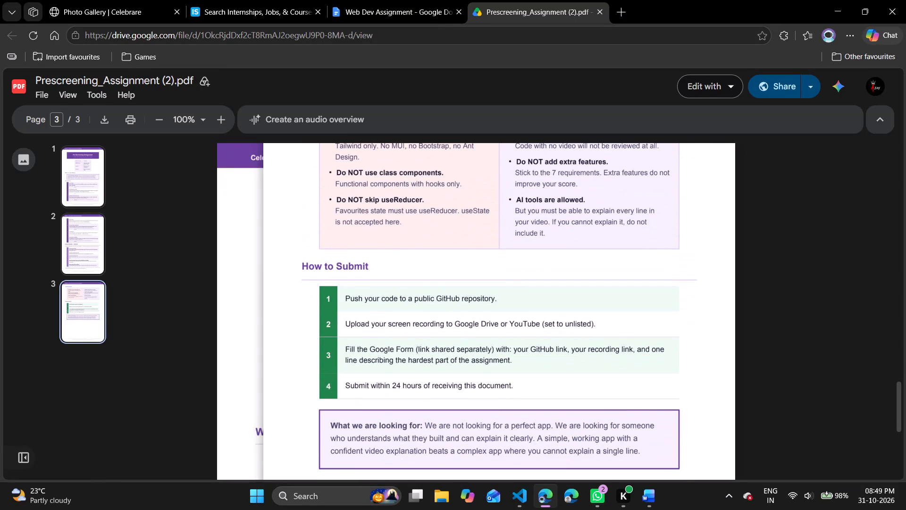
scroll(456, 210, "down", 1)
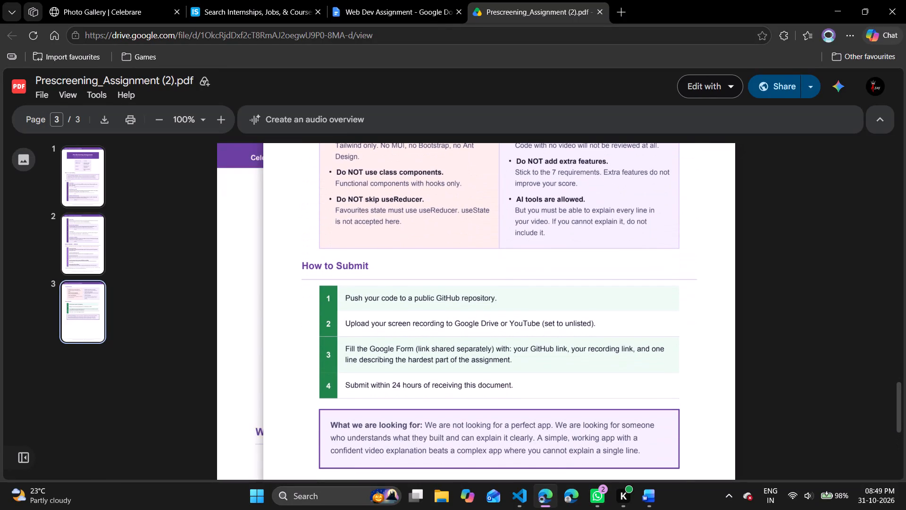
scroll(456, 210, "down", 2)
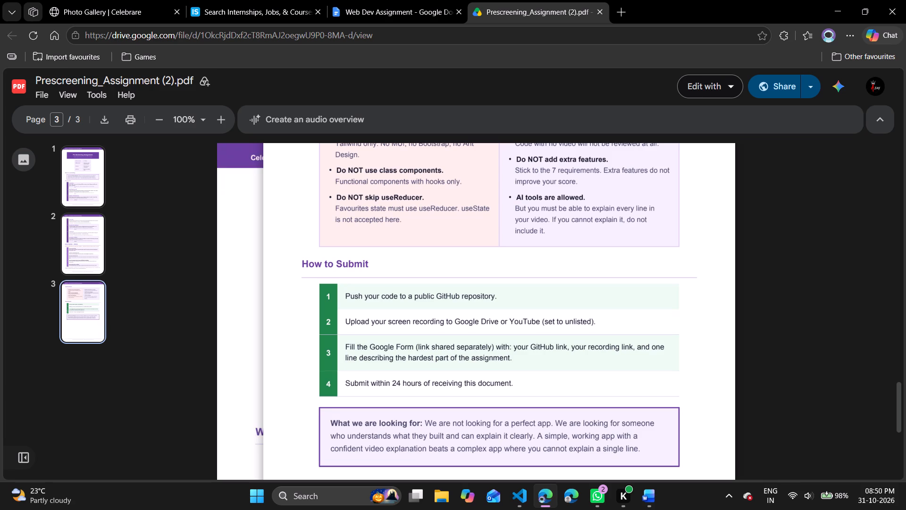
scroll(456, 210, "down", 1)
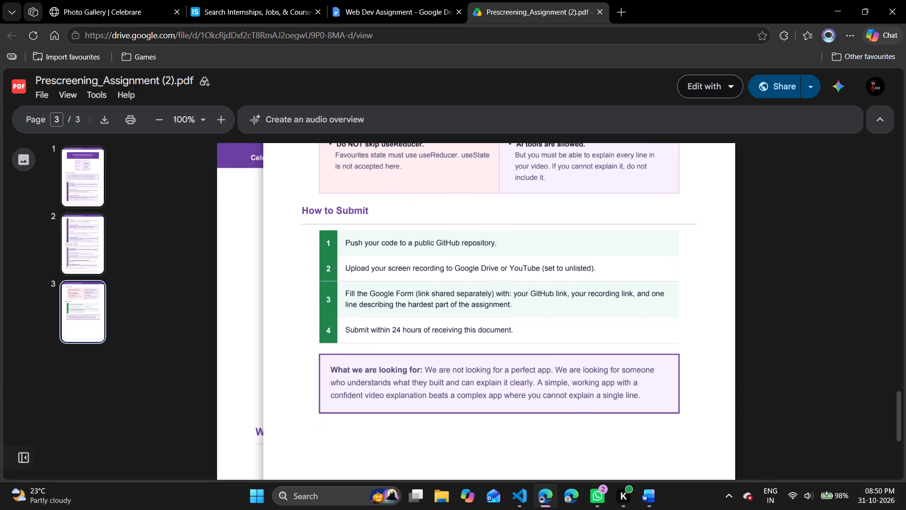
scroll(456, 210, "down", 1)
scroll(456, 210, "up", 1)
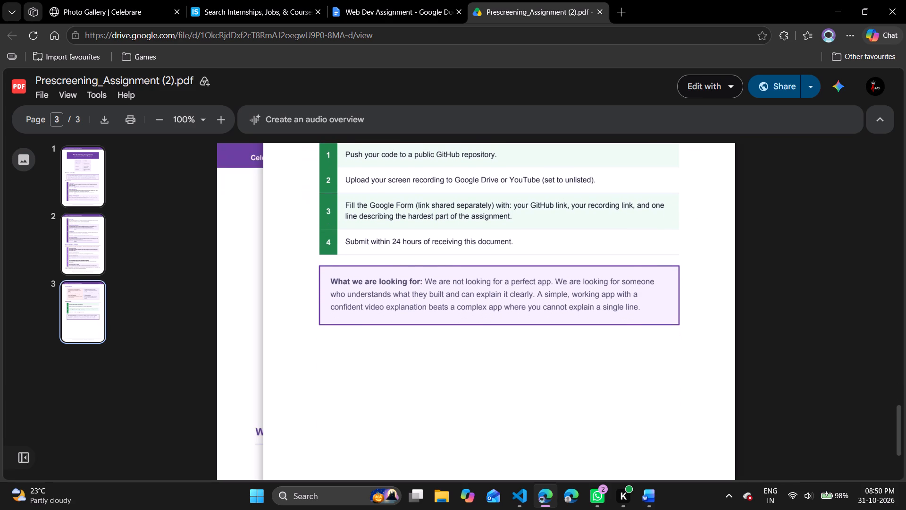
scroll(456, 210, "up", 1)
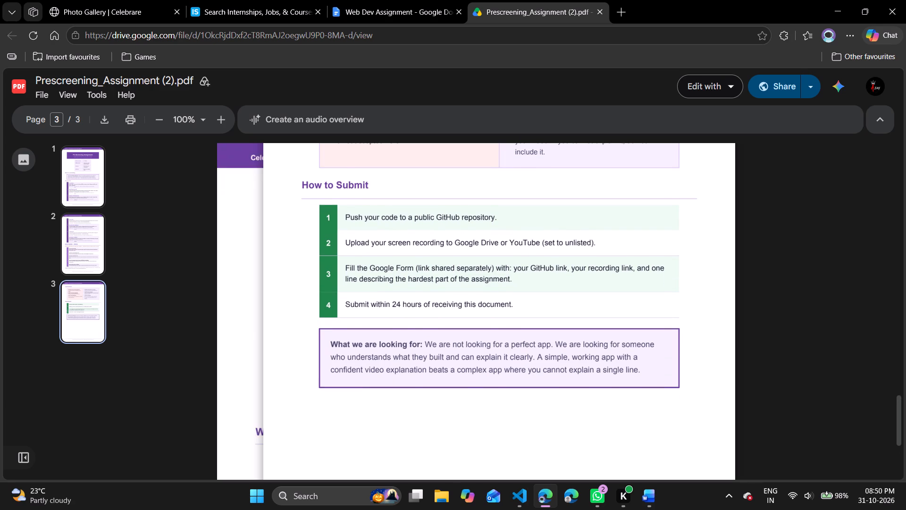
scroll(456, 210, "up", 1)
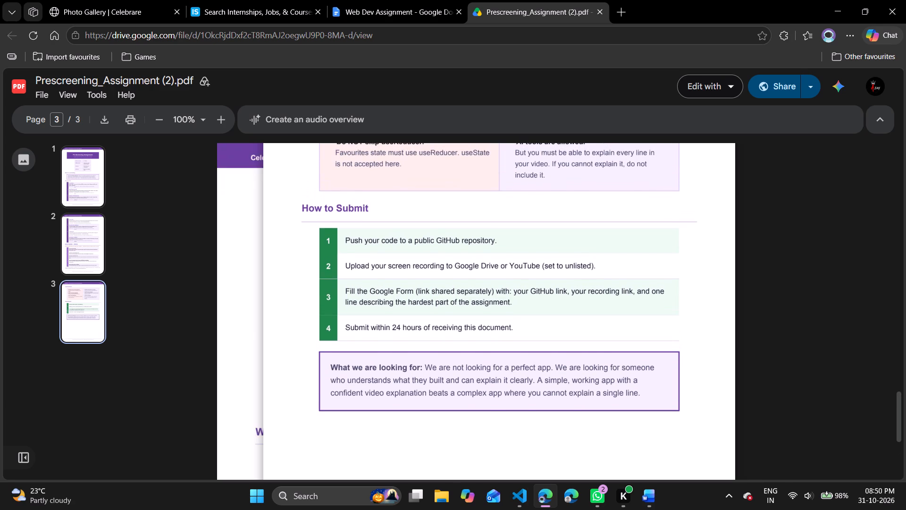
scroll(430, 314, "down", 1)
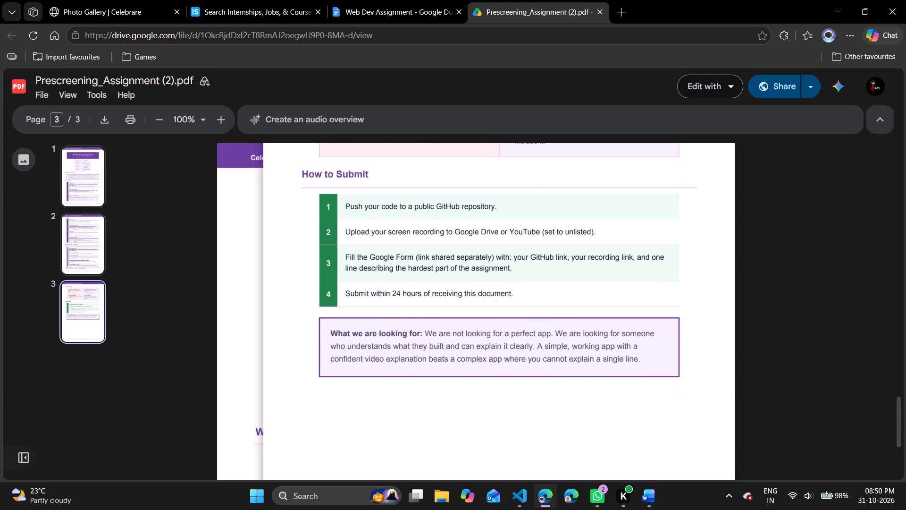
scroll(430, 314, "down", 2)
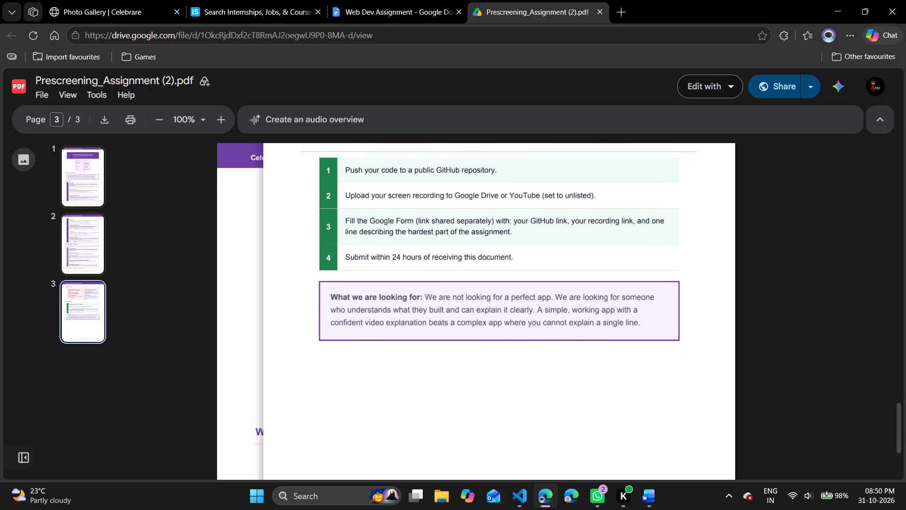
scroll(430, 314, "down", 1)
scroll(430, 314, "up", 1)
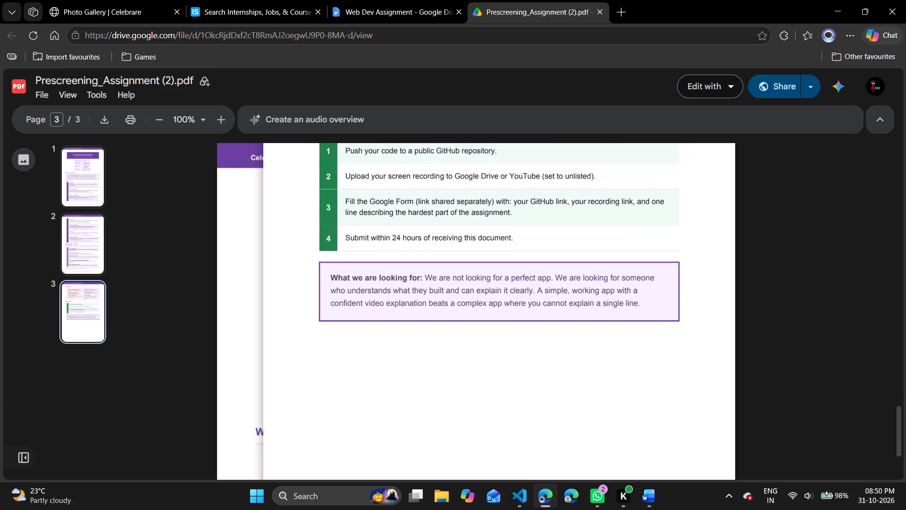
scroll(430, 314, "up", 1)
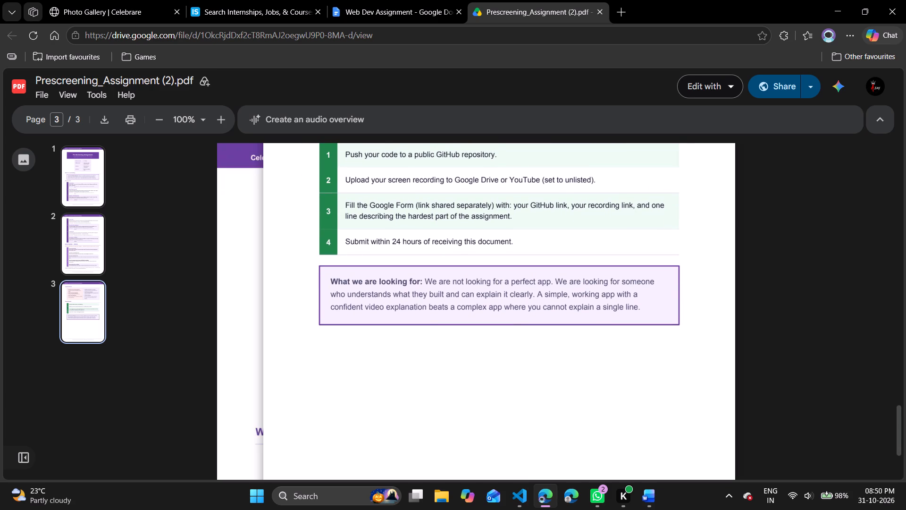
scroll(430, 314, "up", 1)
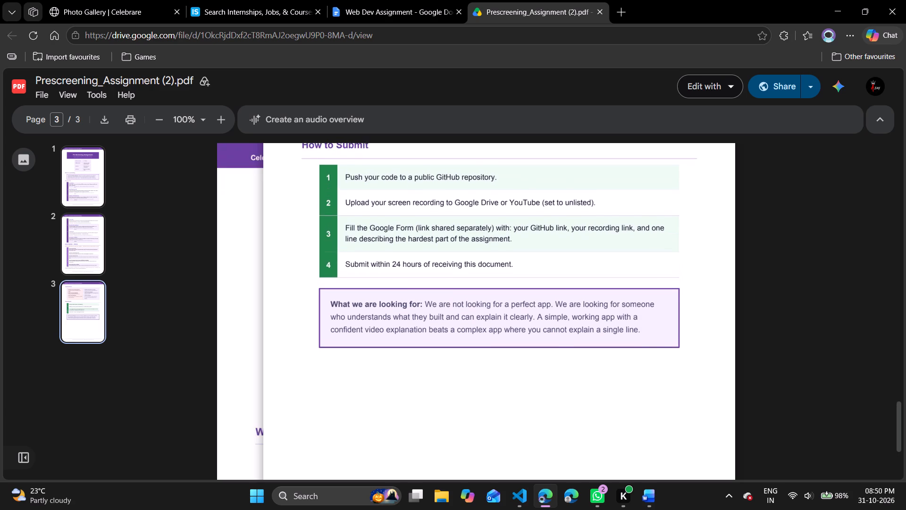
Re-read the Important Rules on page 3, covering component libraries, class components, useReducer, the recording, extra features and AI tools.
scroll(430, 314, "up", 2)
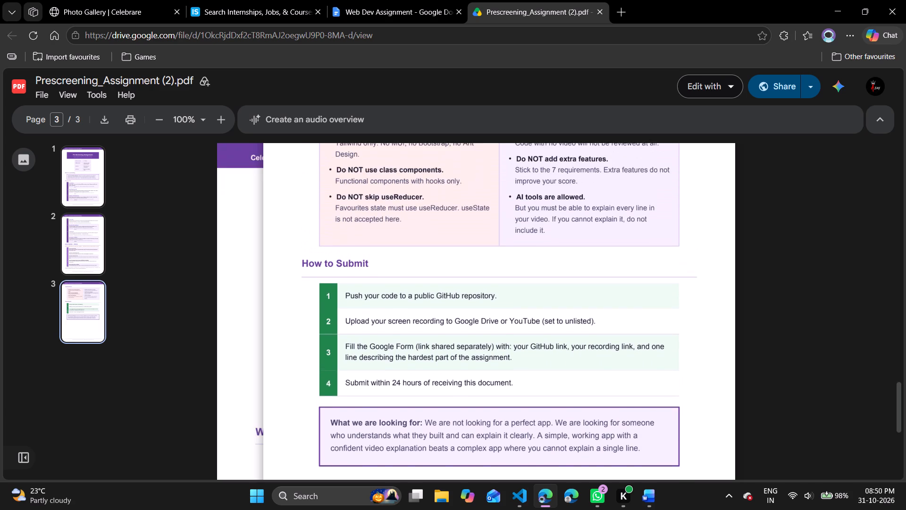
scroll(430, 314, "up", 3)
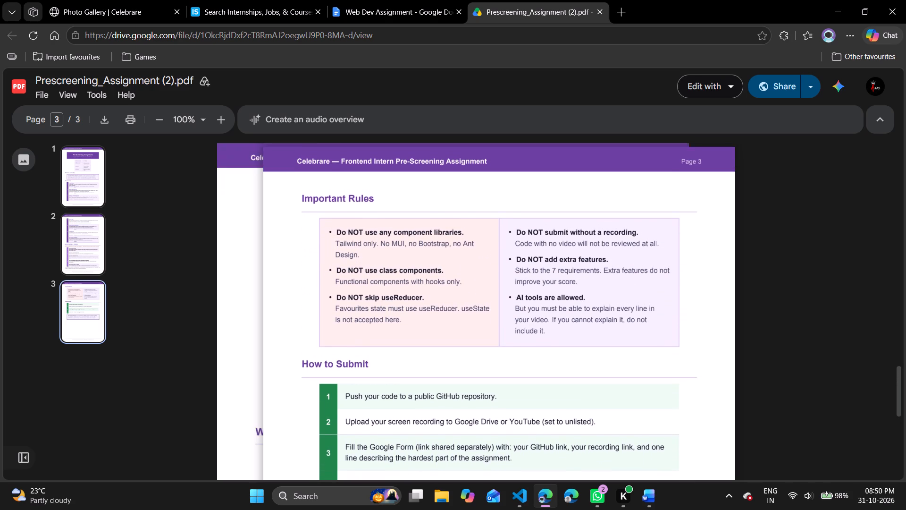
scroll(430, 314, "up", 3)
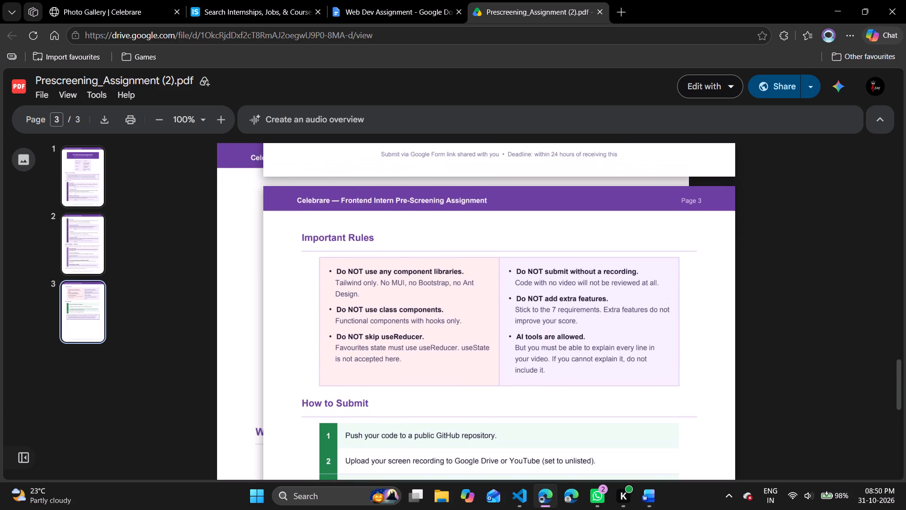
scroll(430, 314, "up", 1)
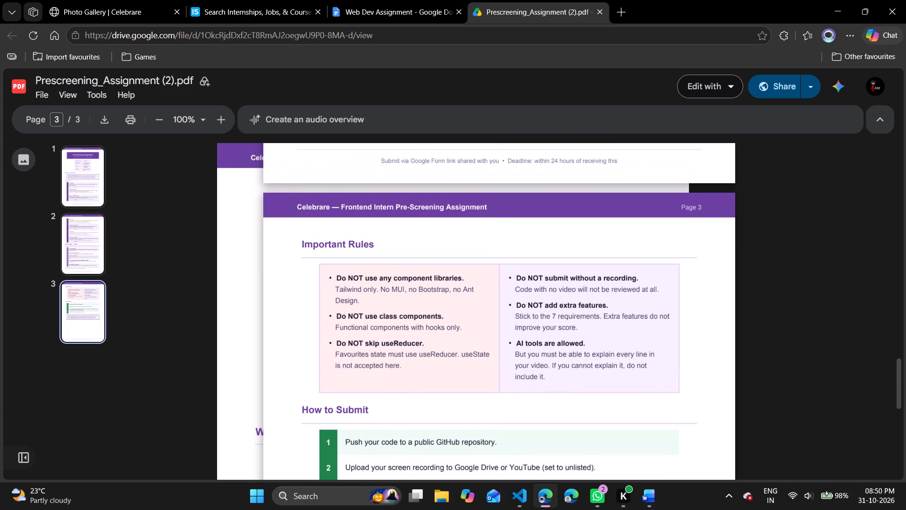
scroll(430, 314, "up", 1)
left_click_drag(403, 368, 336, 356)
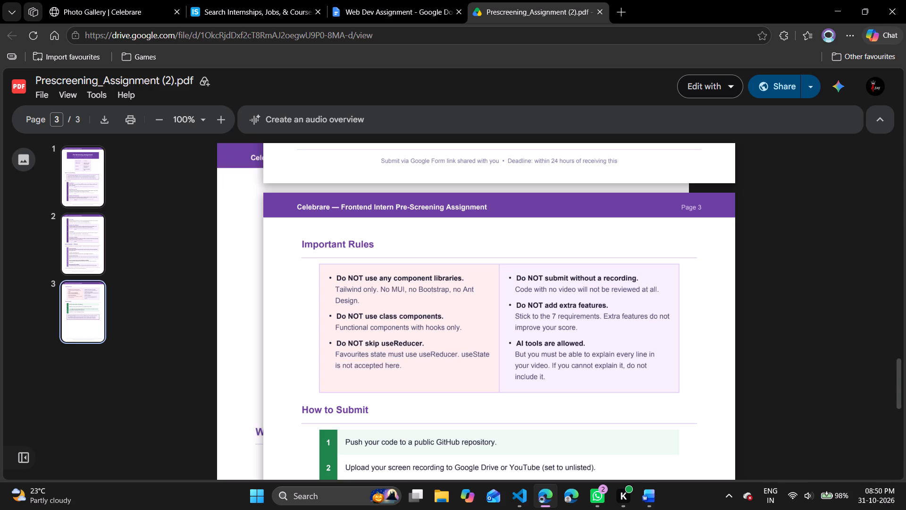
left_click(324, 319)
Return to page 1 of the assignment PDF and review the summary table of time, submission items, deadline and difficulty.
scroll(324, 319, "up", 2)
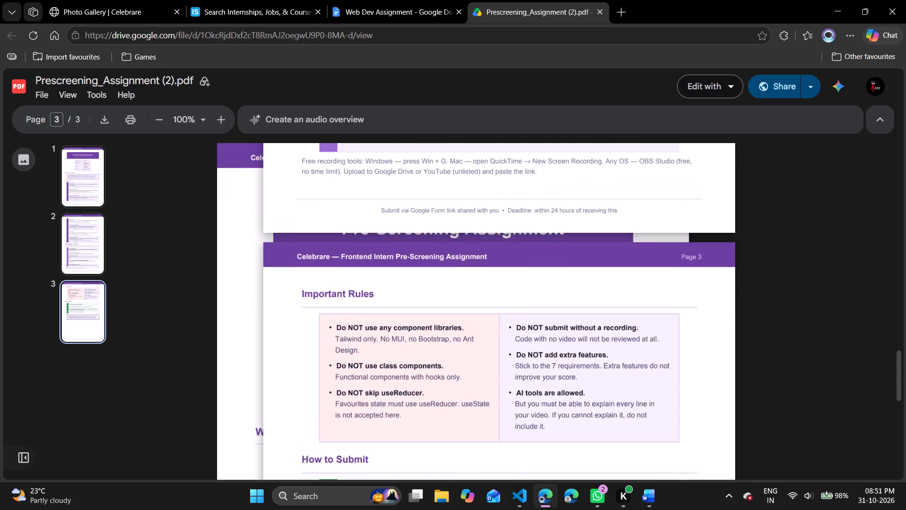
scroll(324, 319, "up", 3)
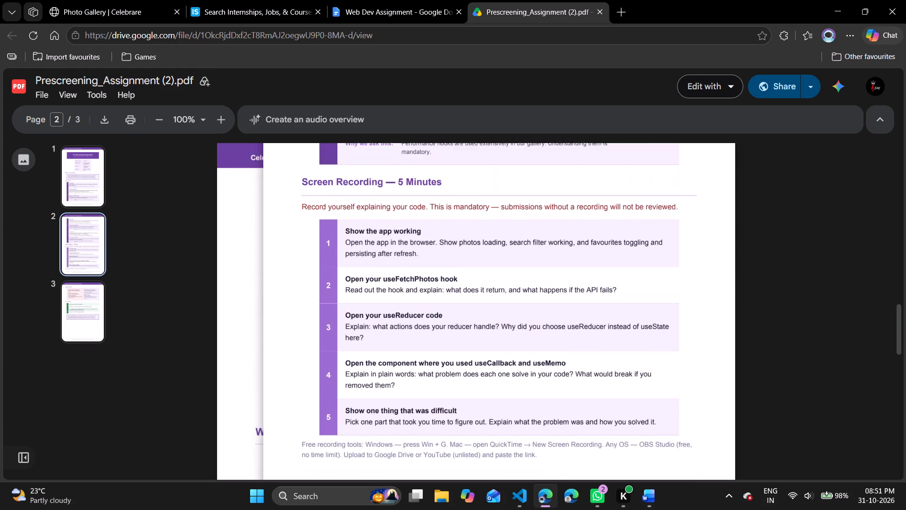
scroll(324, 319, "up", 7)
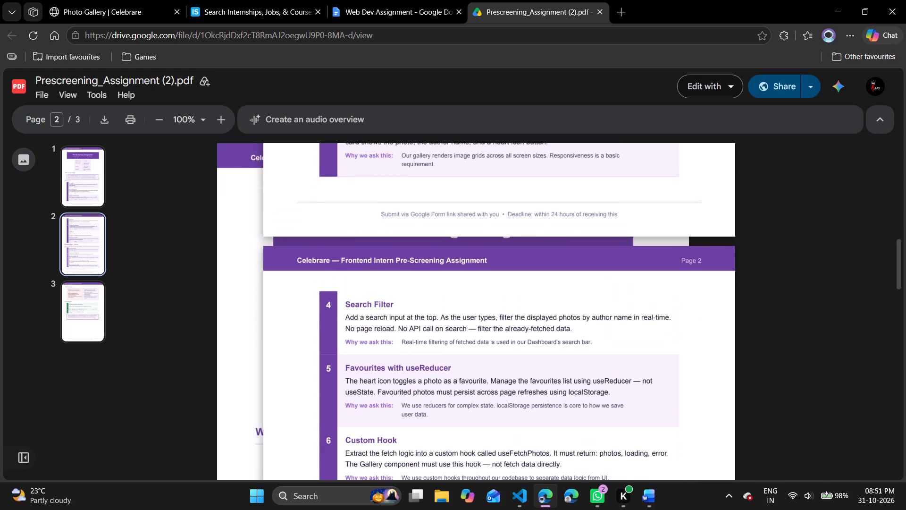
scroll(324, 319, "up", 3)
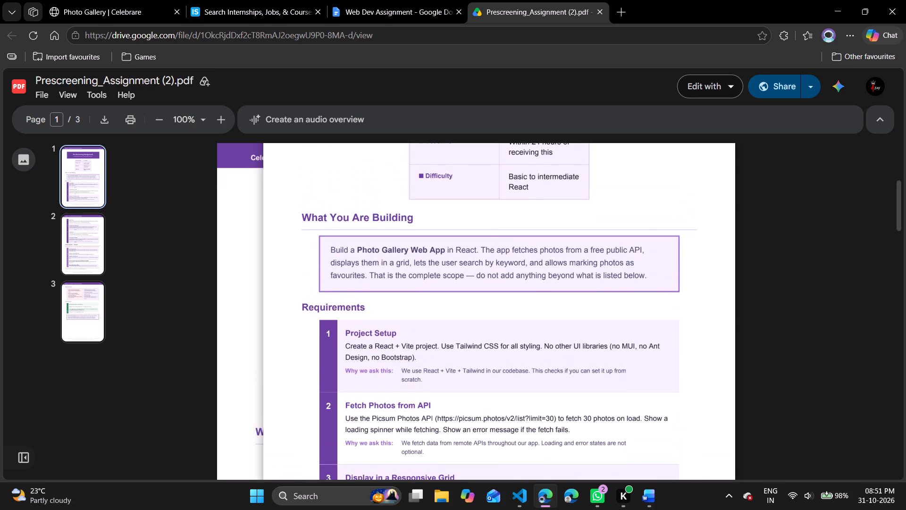
scroll(324, 319, "up", 1)
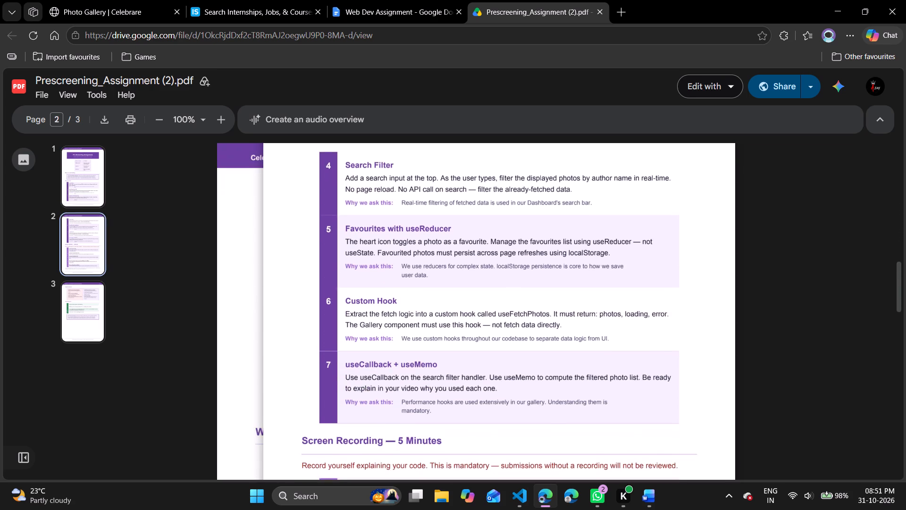
scroll(324, 319, "up", 1)
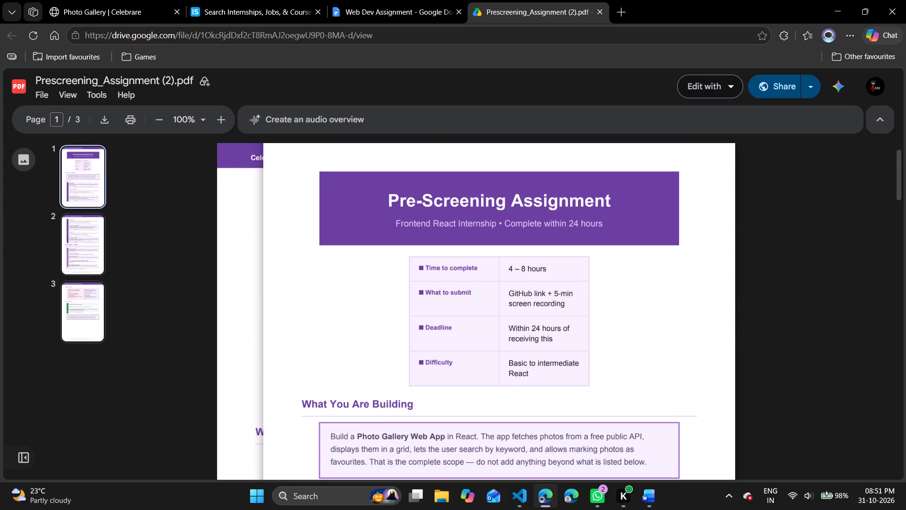
scroll(324, 319, "up", 2)
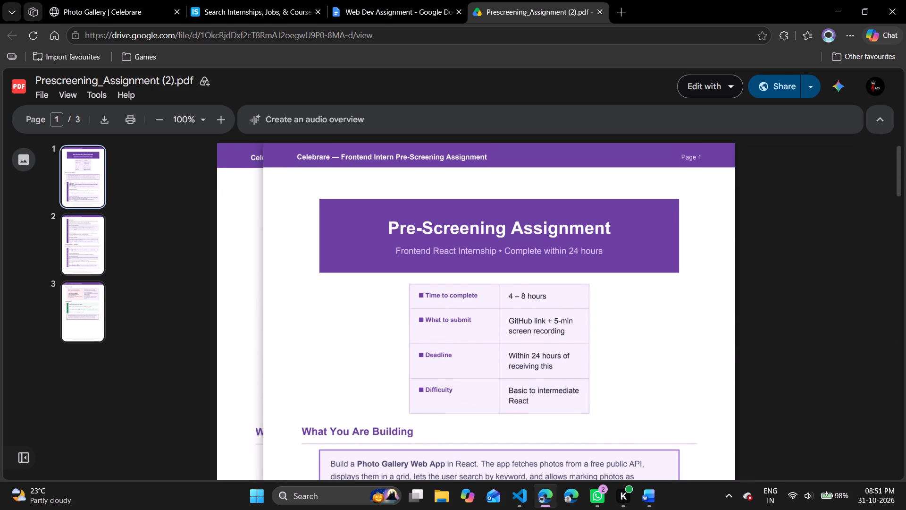
left_click(471, 237)
scroll(471, 237, "down", 1)
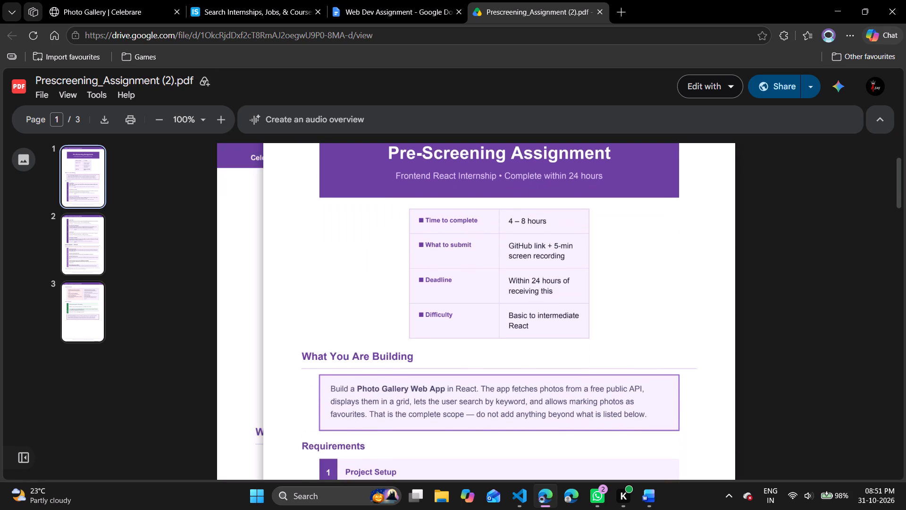
scroll(471, 237, "down", 5)
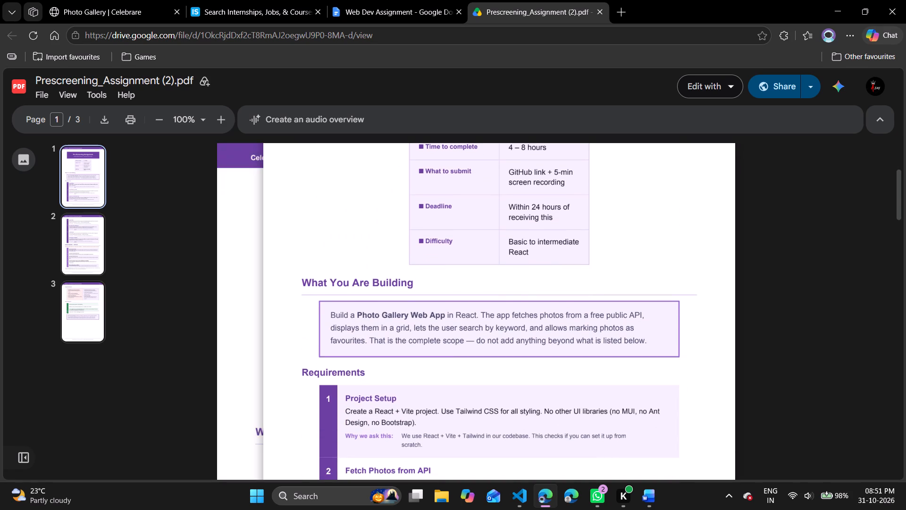
Re-read What You Are Building and requirements 1 to 3, covering project setup, fetching photos from the API and the responsive grid.
scroll(471, 237, "down", 3)
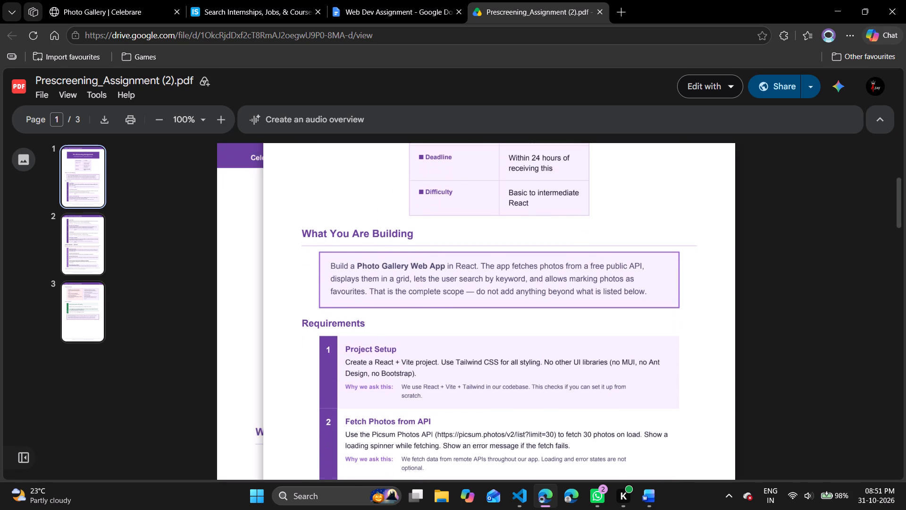
scroll(471, 237, "down", 2)
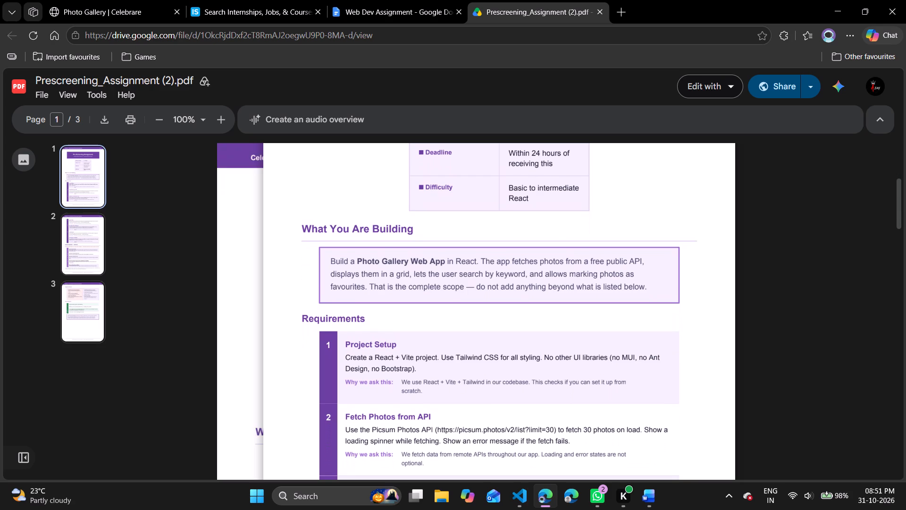
scroll(471, 237, "down", 1)
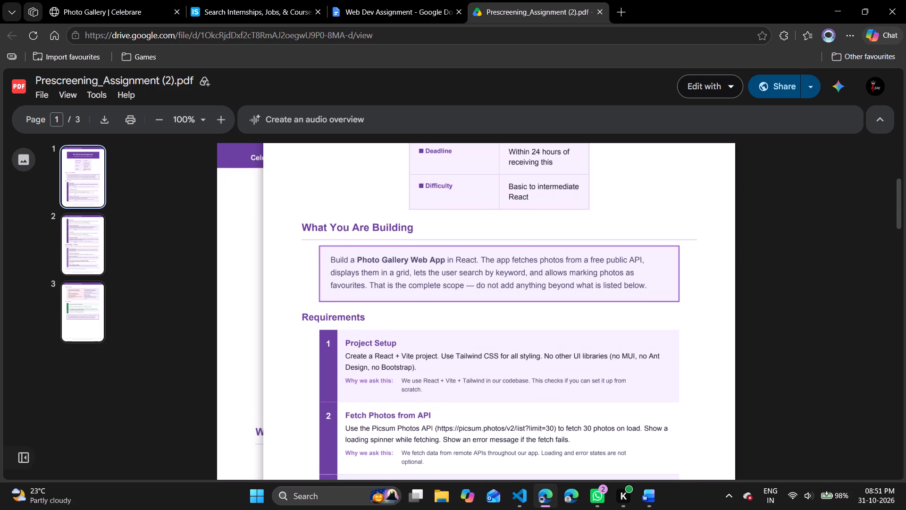
scroll(471, 237, "down", 1)
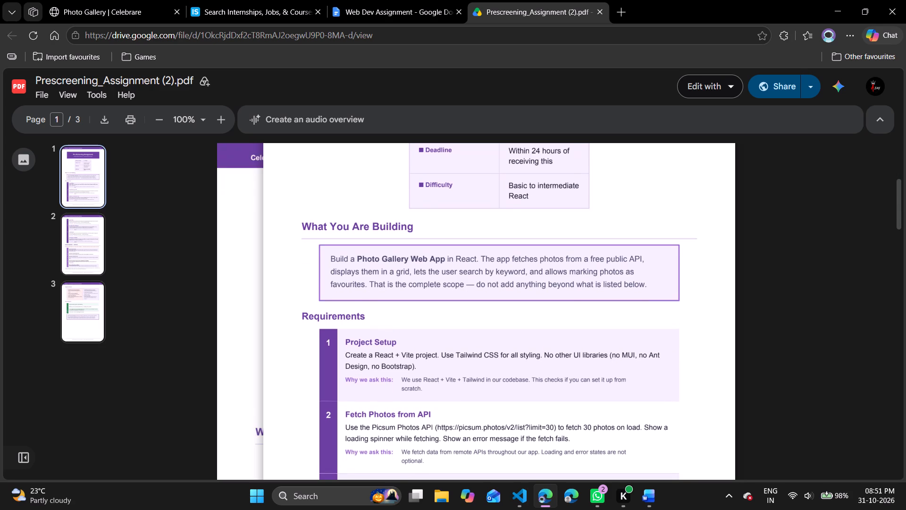
scroll(471, 237, "down", 1)
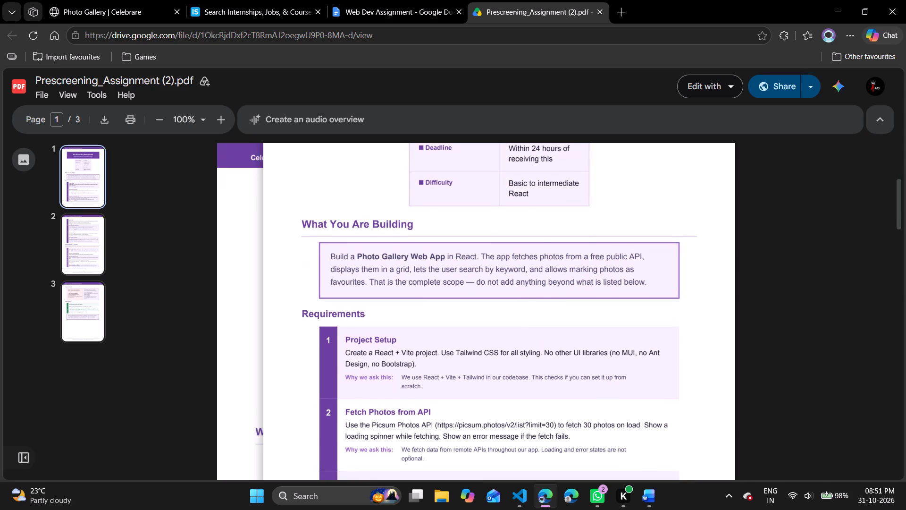
scroll(471, 237, "down", 2)
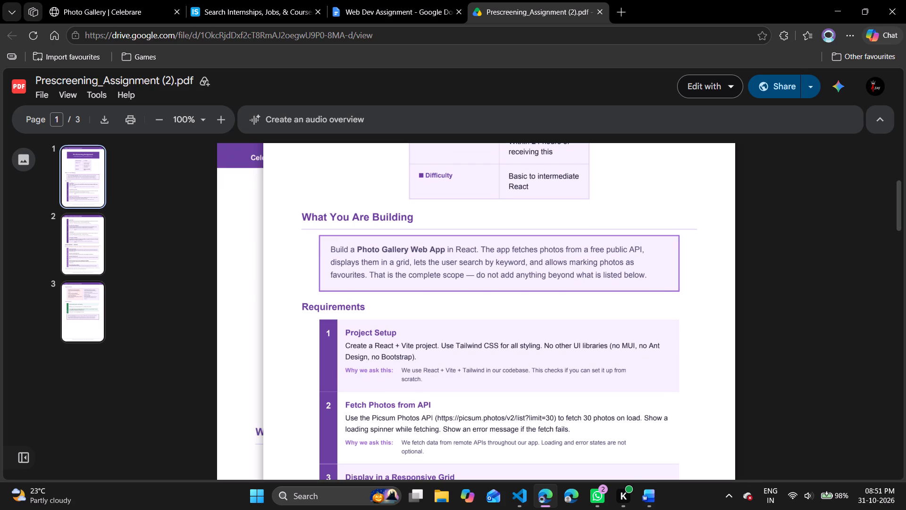
scroll(471, 237, "down", 1)
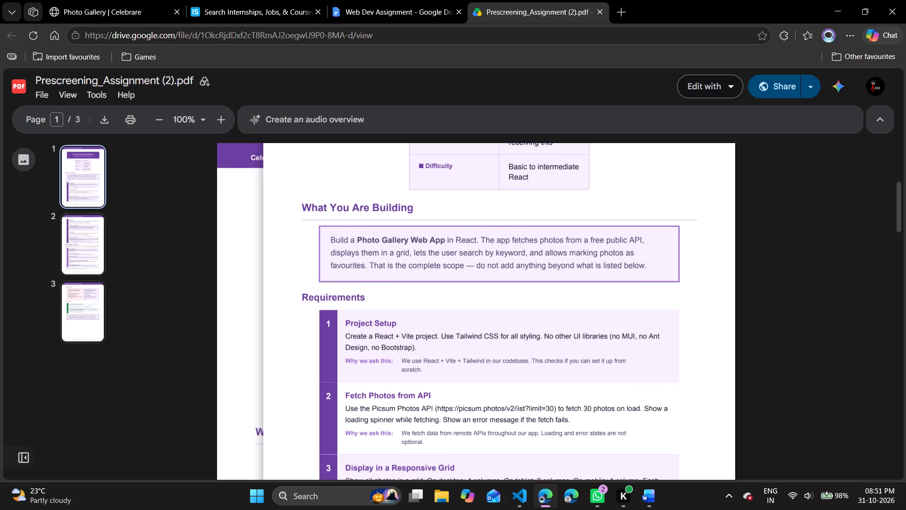
scroll(471, 237, "down", 2)
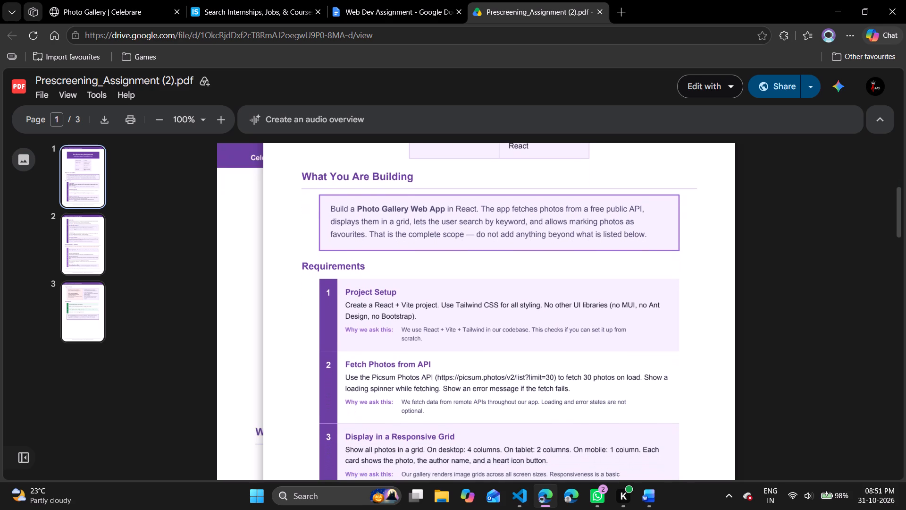
scroll(471, 237, "down", 1)
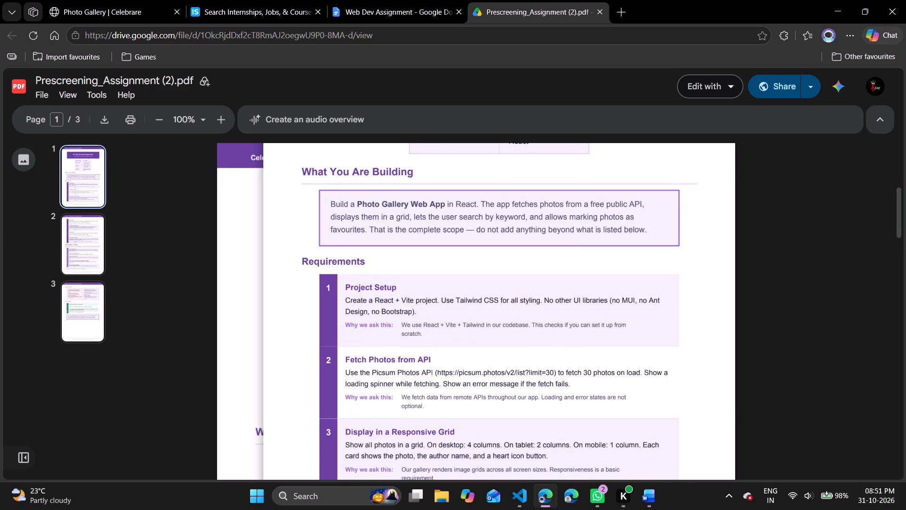
scroll(471, 237, "down", 1)
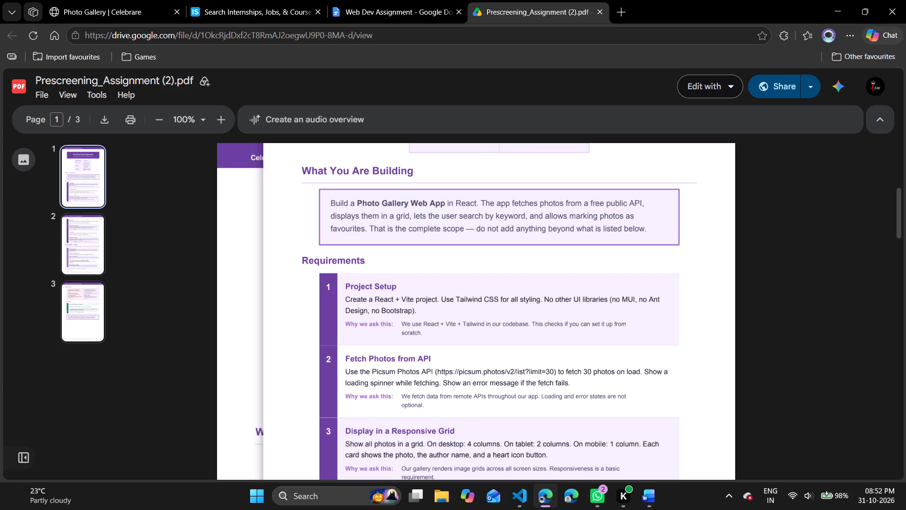
scroll(471, 237, "down", 3)
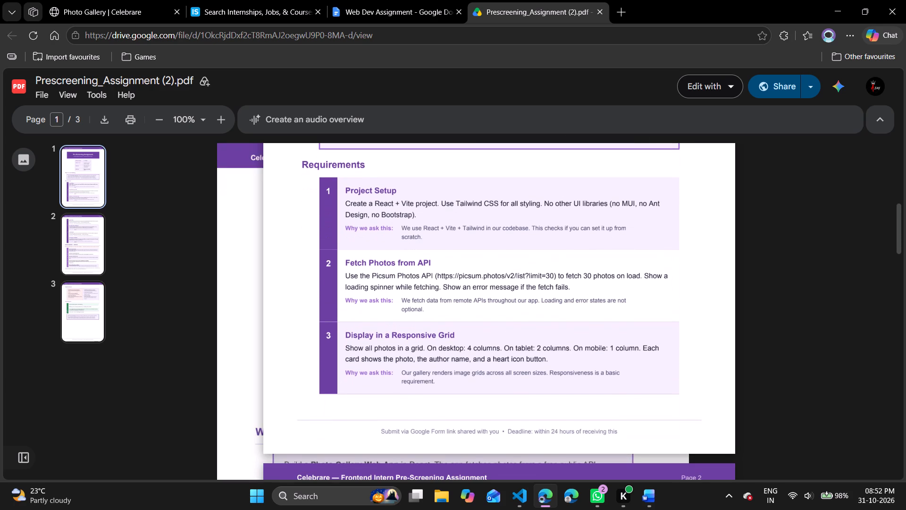
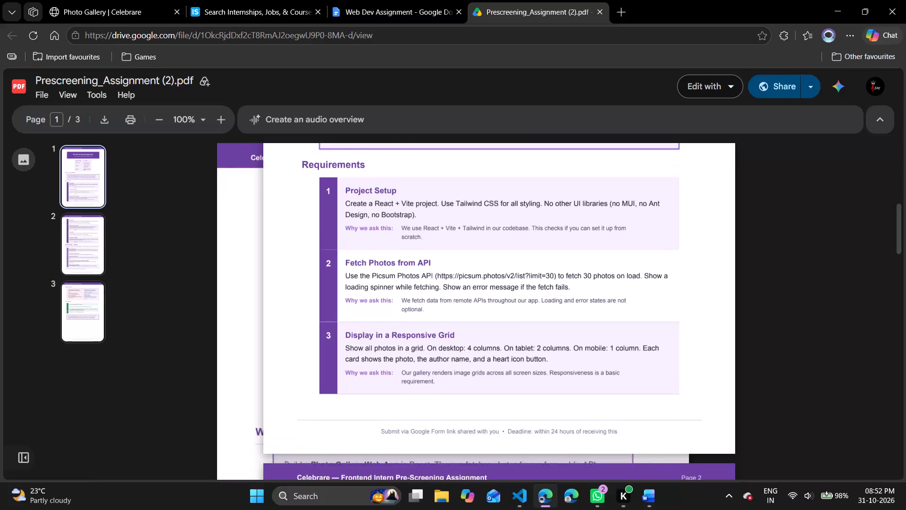
Re-read page 1 of the assignment PDF, covering requirements 1 to 3, What You Are Building and the summary table.
scroll(471, 237, "up", 3)
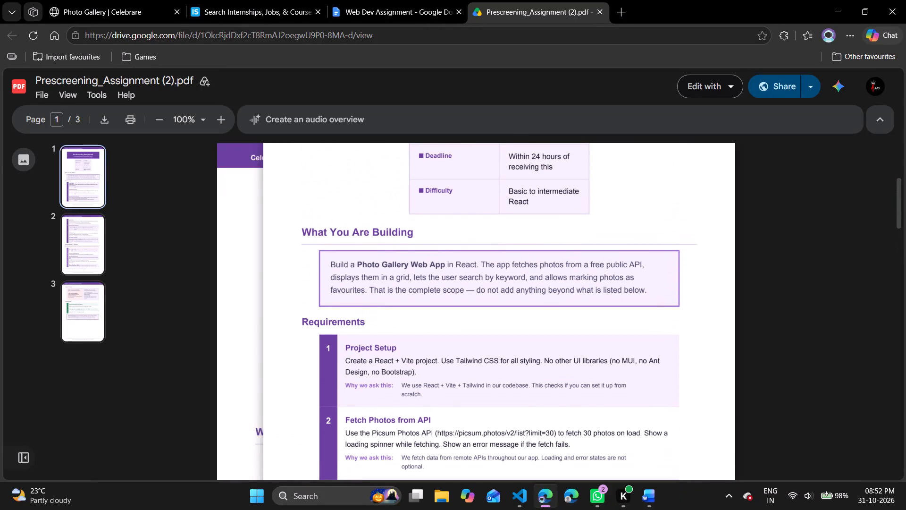
scroll(471, 237, "down", 2)
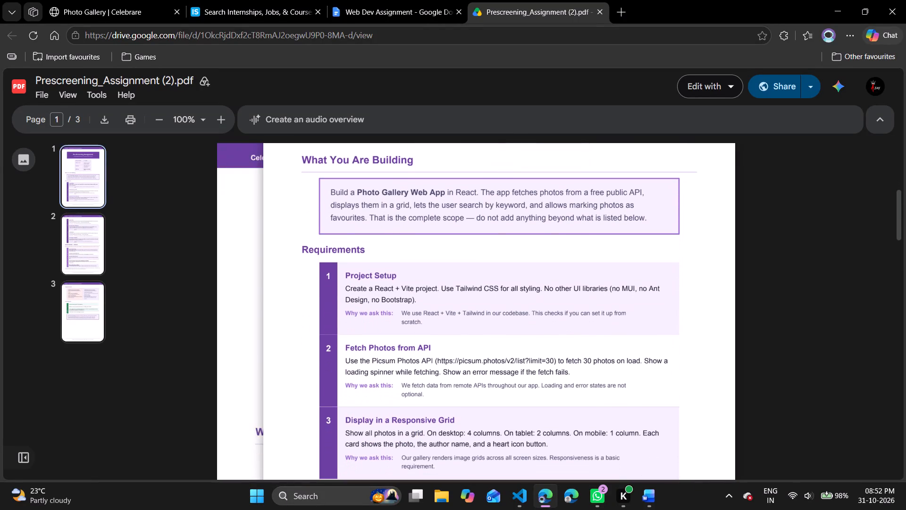
scroll(471, 237, "down", 2)
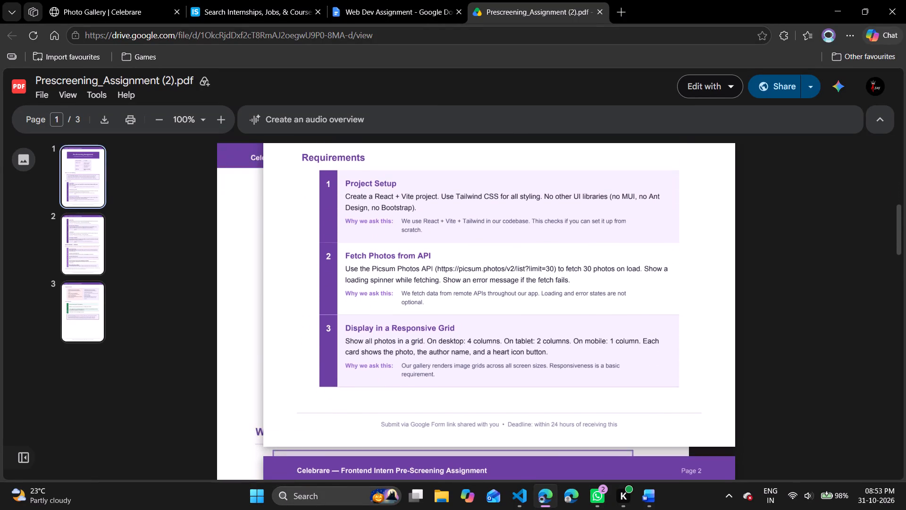
scroll(471, 237, "down", 1)
scroll(471, 237, "up", 5)
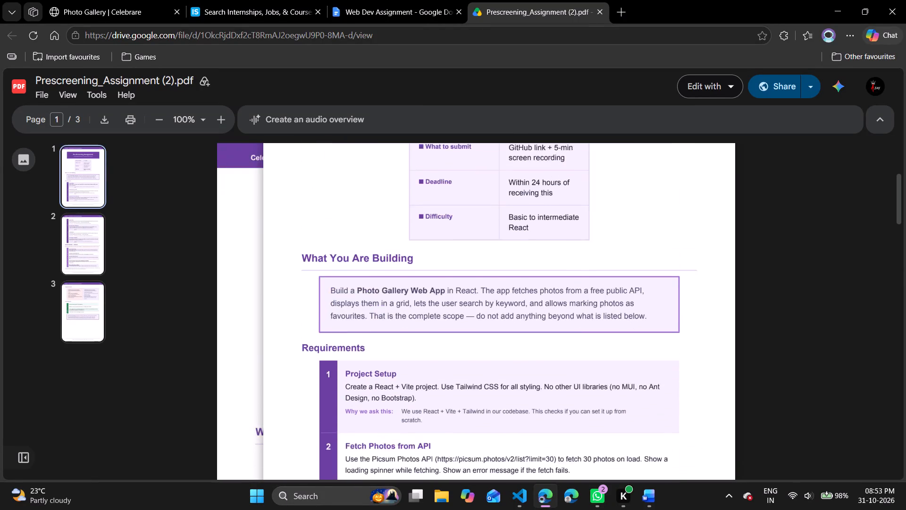
scroll(471, 237, "up", 5)
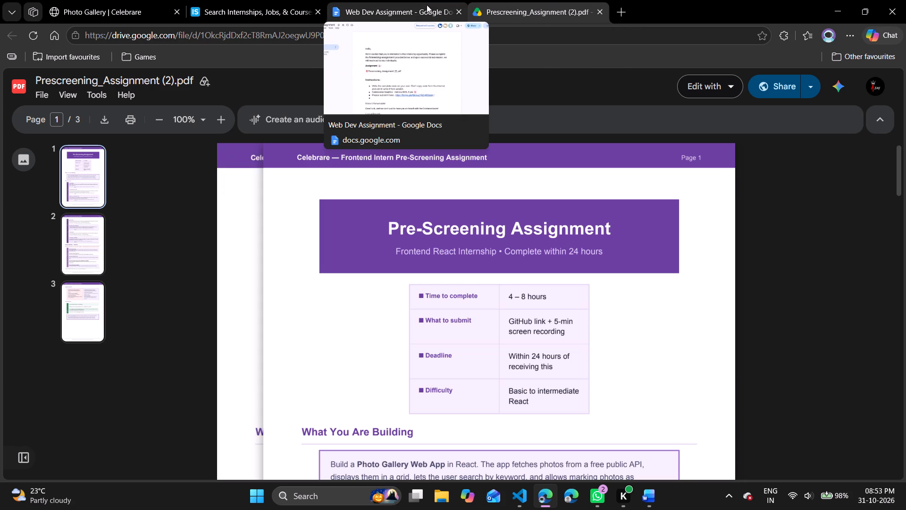
Switch to the Photo Gallery page and remove the favourite mark from the second photo in the first row.
left_click(154, 2)
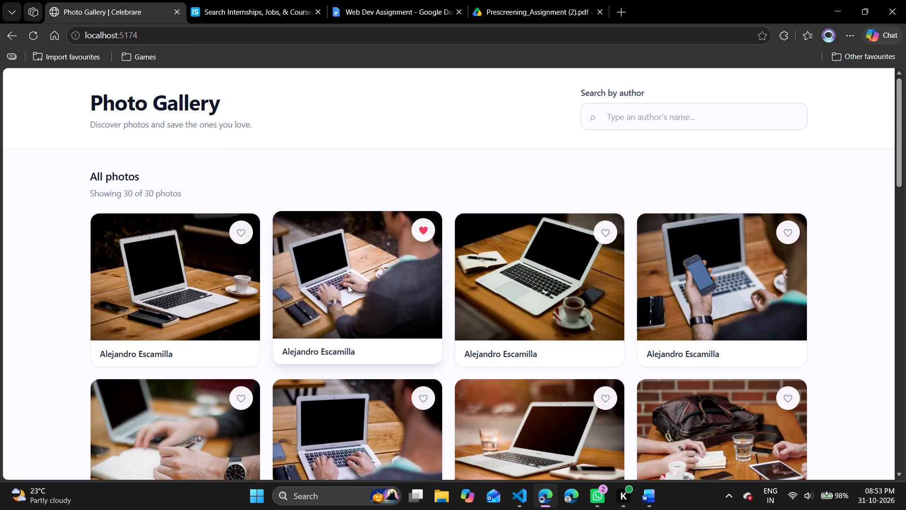
left_click(418, 228)
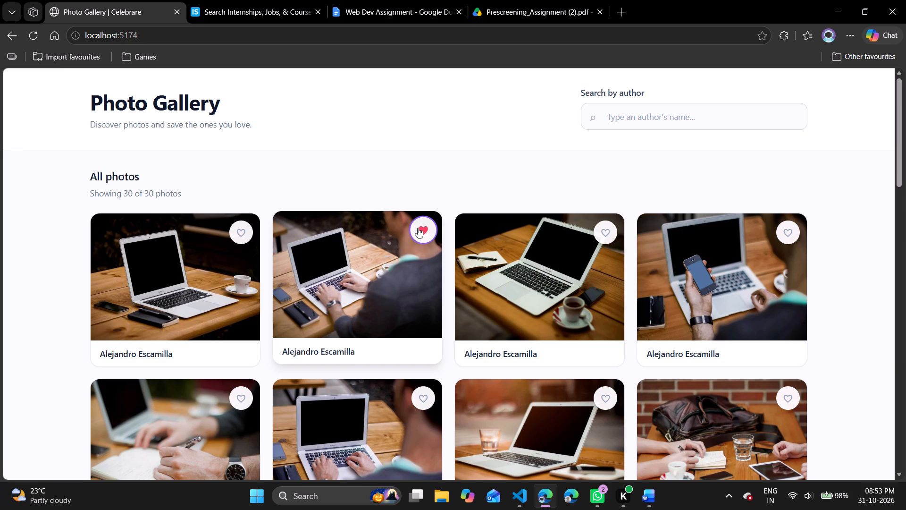
Look through the Photo Gallery's All photos grid, checking the photos, author names and heart icons, and return to its header.
scroll(421, 311, "down", 1)
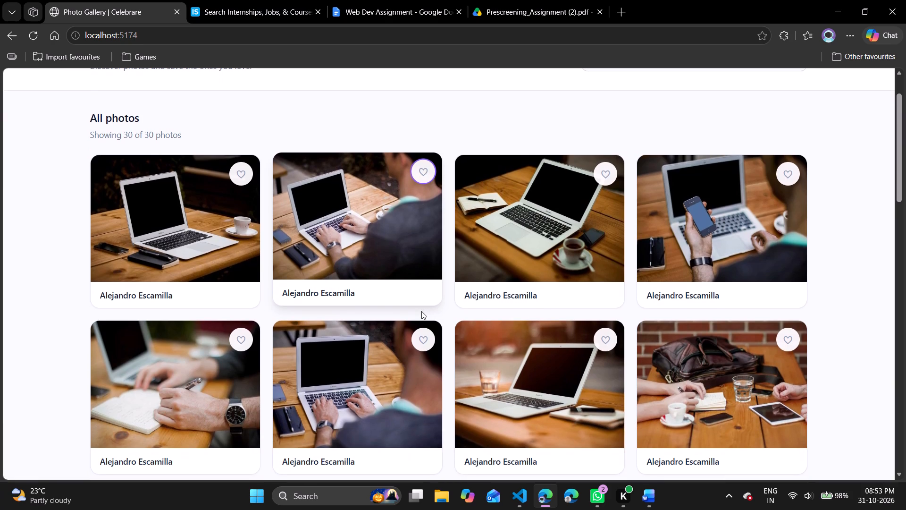
scroll(421, 311, "down", 3)
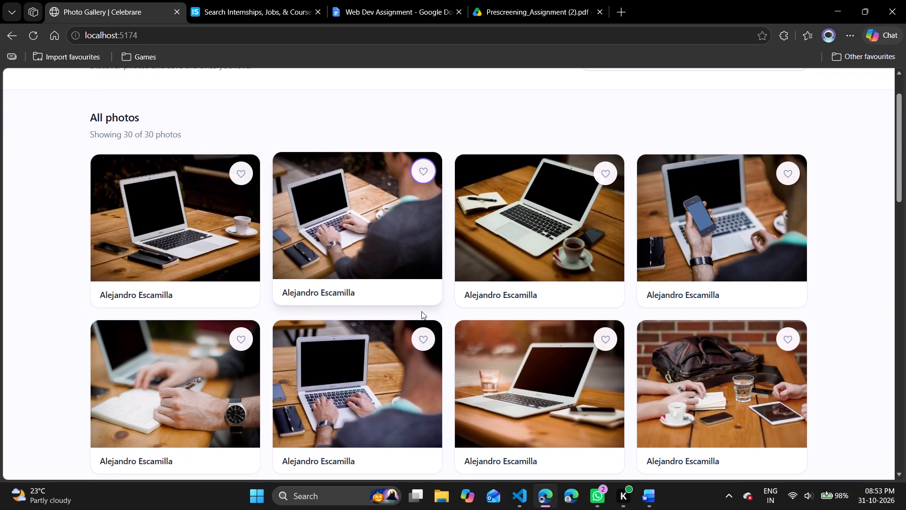
scroll(421, 311, "down", 4)
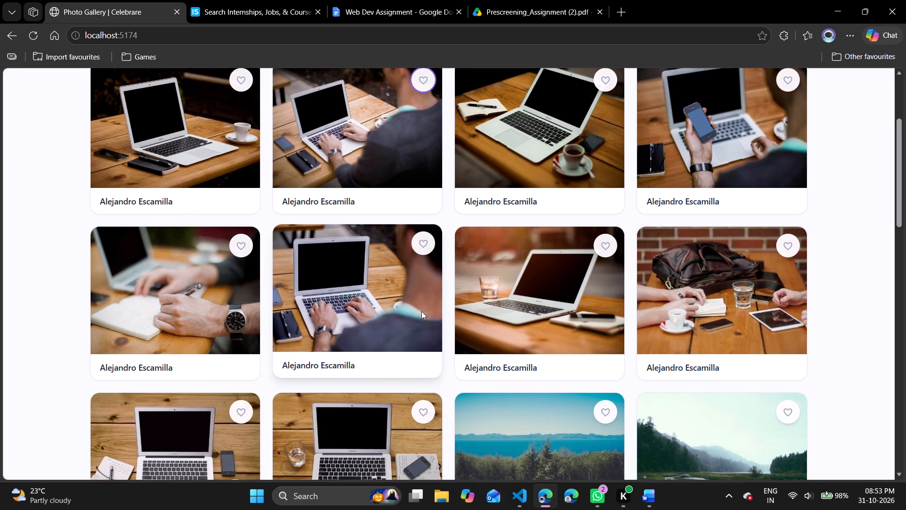
scroll(421, 311, "down", 4)
scroll(421, 311, "up", 1)
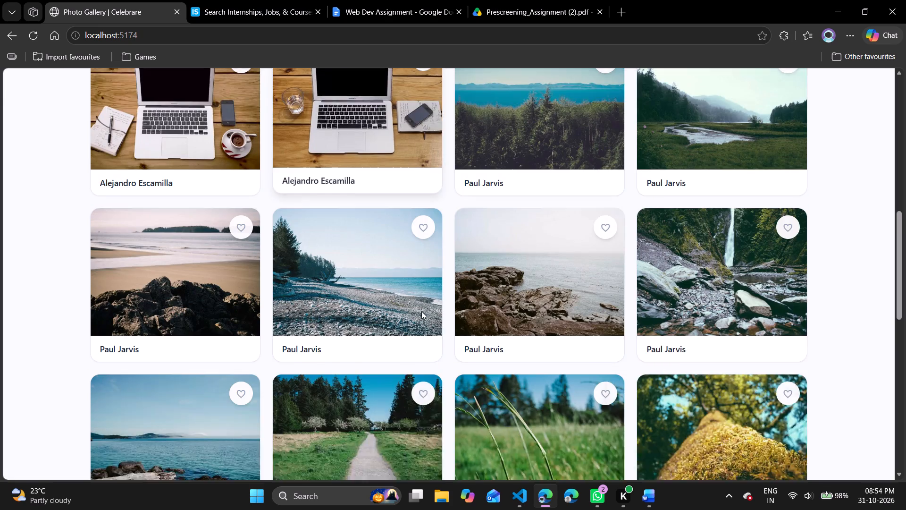
scroll(421, 311, "up", 3)
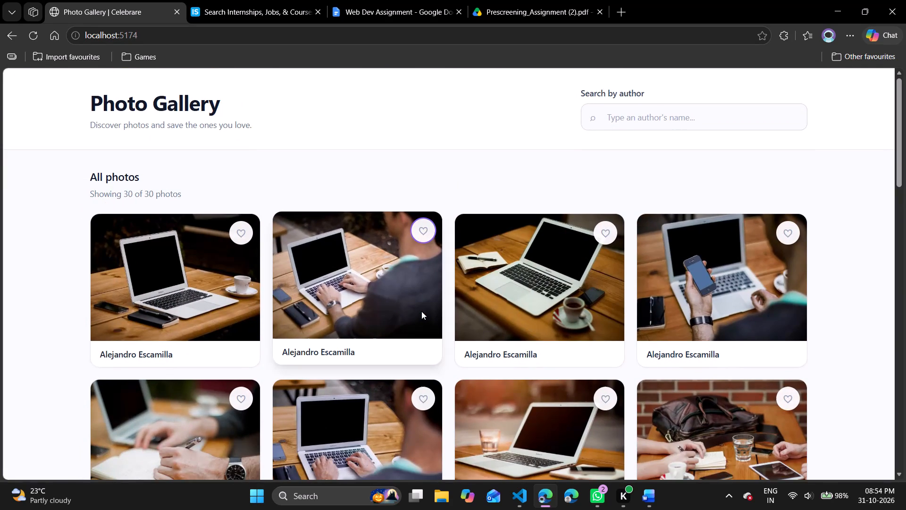
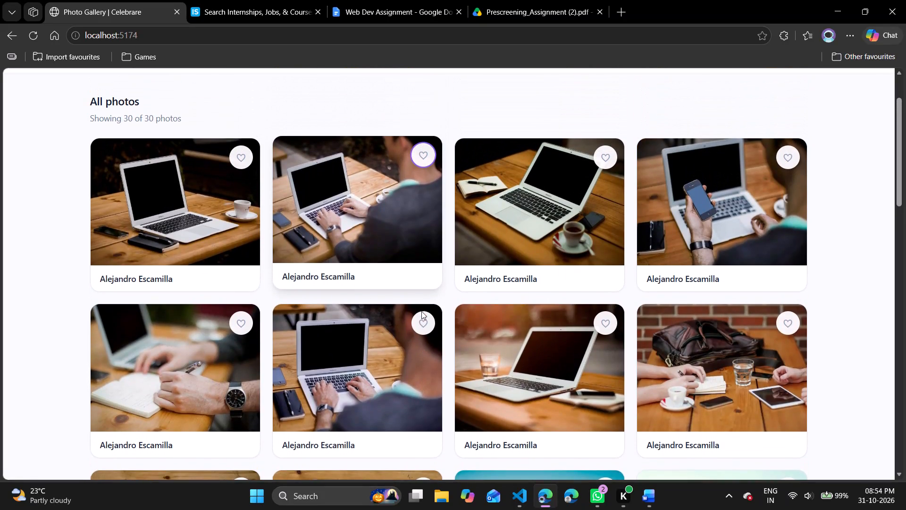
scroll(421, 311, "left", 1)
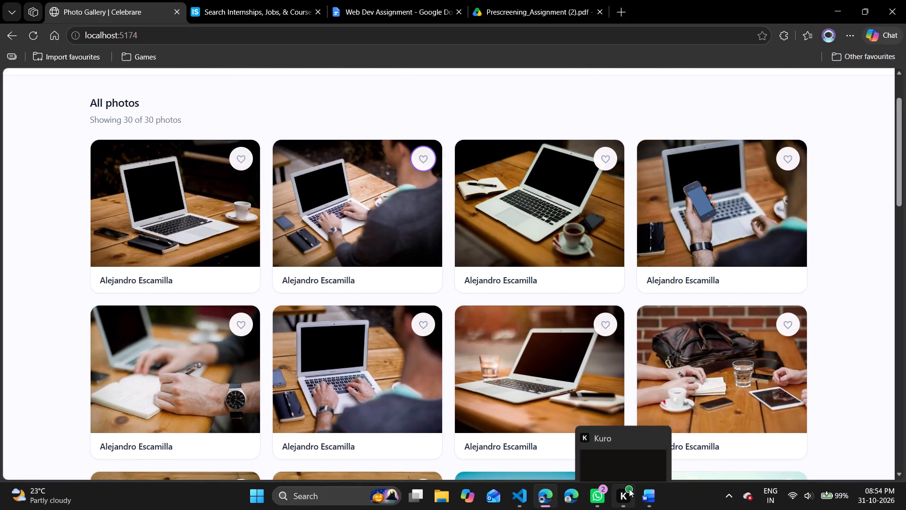